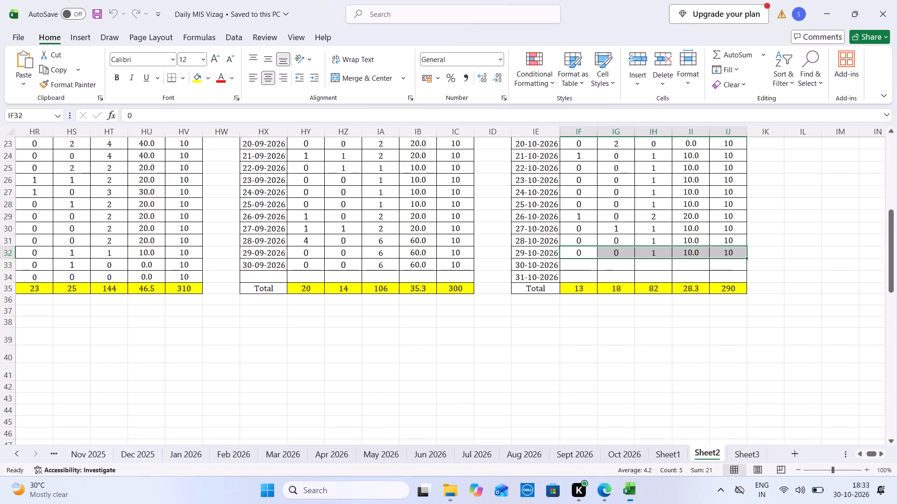
Show the Oct 2026 sheet of Daily MIS Vizag and open the OPD SHEET 2025 - 2026 workbook from Downloads.
{"action": "left_click", "coordinate": [614, 455]}
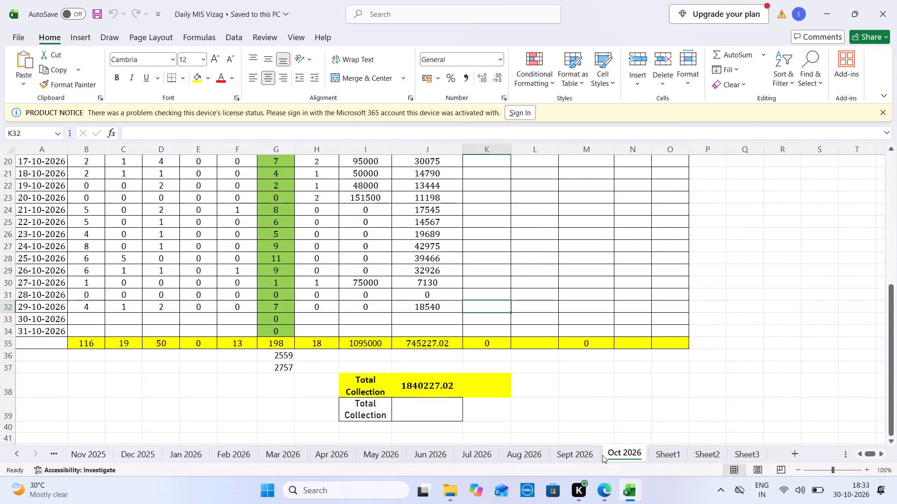
{"action": "left_click", "coordinate": [456, 496]}
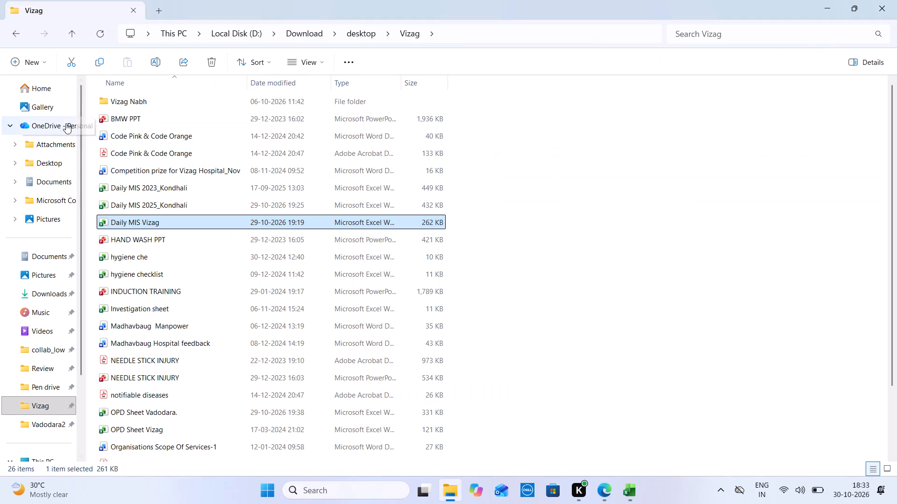
{"action": "left_click", "coordinate": [63, 288]}
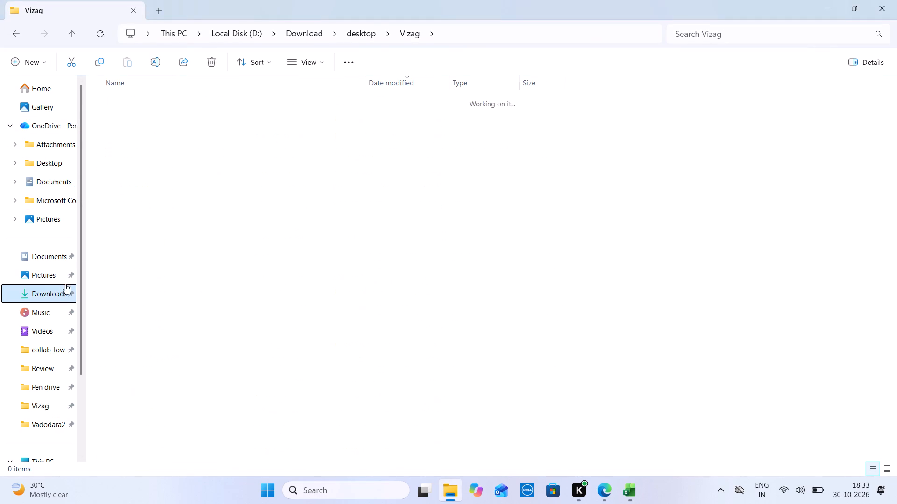
{"action": "double_click", "coordinate": [180, 120]}
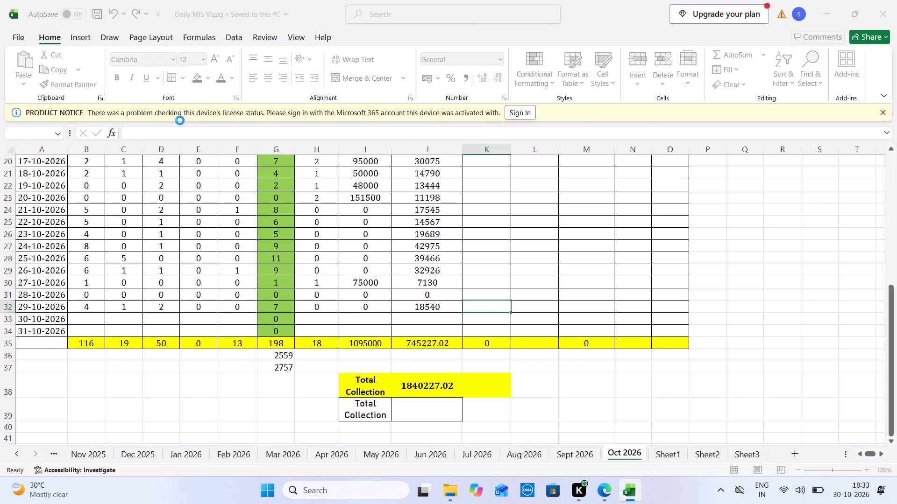
{"action": "left_click", "coordinate": [288, 290]}
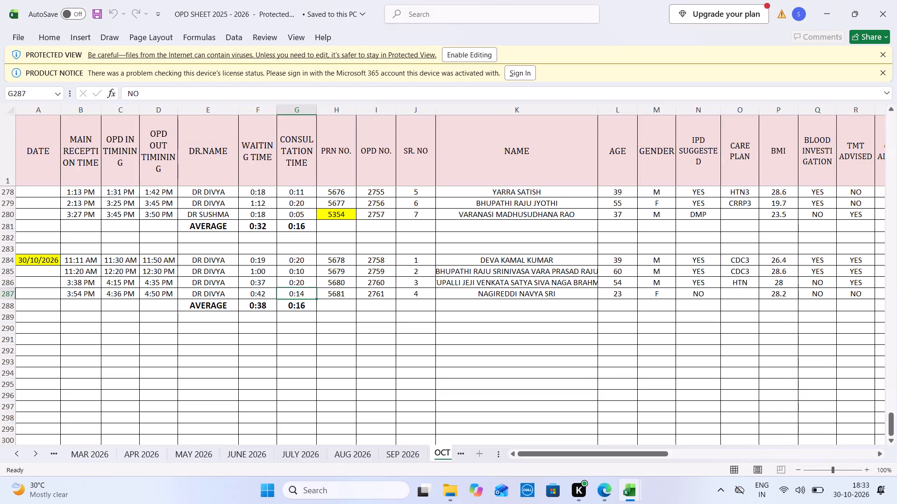
Examine the new OPD, OPD follow-up and DMP follow-up counts for 30/10/2026 in the OPD sheet.
{"action": "key", "text": "Right"}
{"action": "key", "text": "Right"}
{"action": "key", "text": "Right"}
{"action": "key", "text": "Right"}
{"action": "key", "text": "Right"}
{"action": "key", "text": "Right"}
{"action": "key", "text": "Right"}
{"action": "key", "text": "Right"}
{"action": "key", "text": "Right"}
{"action": "key", "text": "Right"}
{"action": "key", "text": "Right"}
{"action": "key", "text": "Right"}
{"action": "key", "text": "Right"}
{"action": "key", "text": "Right"}
{"action": "key", "text": "Right"}
{"action": "key", "text": "Right"}
{"action": "key", "text": "Right"}
{"action": "key", "text": "Right"}
{"action": "key", "text": "Right"}
{"action": "key", "text": "Right"}
{"action": "key", "text": "Right"}
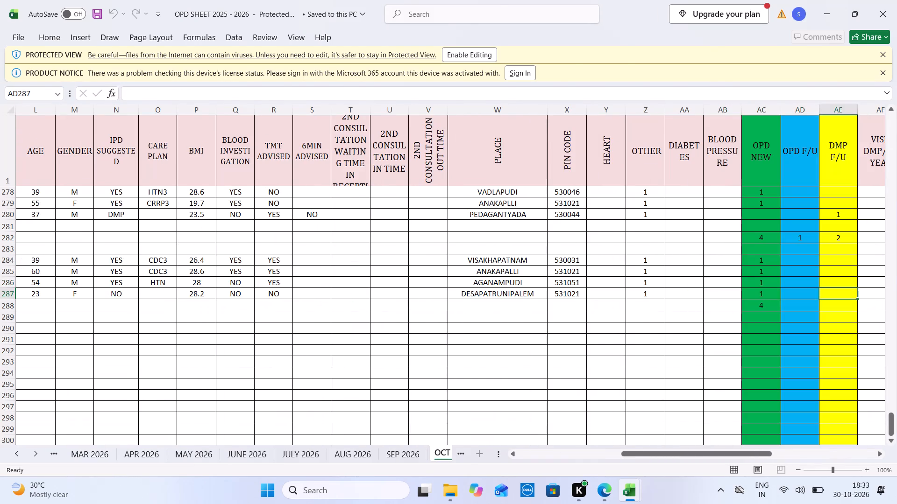
In the Oct 2026 sheet of Daily MIS Vizag, enter 4, 0, 0, 0, 0 in columns B to F for 30-10-2026.
{"action": "key", "text": "ctrl+Tab"}
{"action": "key", "text": "Left"}
{"action": "key", "text": "Left"}
{"action": "key", "text": "Left"}
{"action": "key", "text": "Left"}
{"action": "key", "text": "Left"}
{"action": "key", "text": "Left"}
{"action": "key", "text": "Left"}
{"action": "key", "text": "Left"}
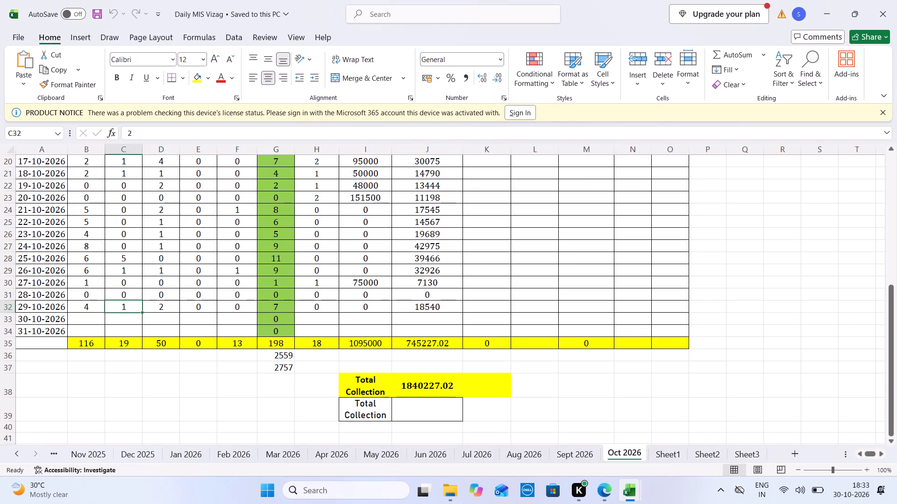
{"action": "key", "text": "Left"}
{"action": "key", "text": "Down"}
{"action": "key", "text": "4"}
{"action": "key", "text": "Tab"}
{"action": "key", "text": "0"}
{"action": "key", "text": "Tab"}
{"action": "key", "text": "0"}
{"action": "key", "text": "Tab"}
{"action": "key", "text": "0"}
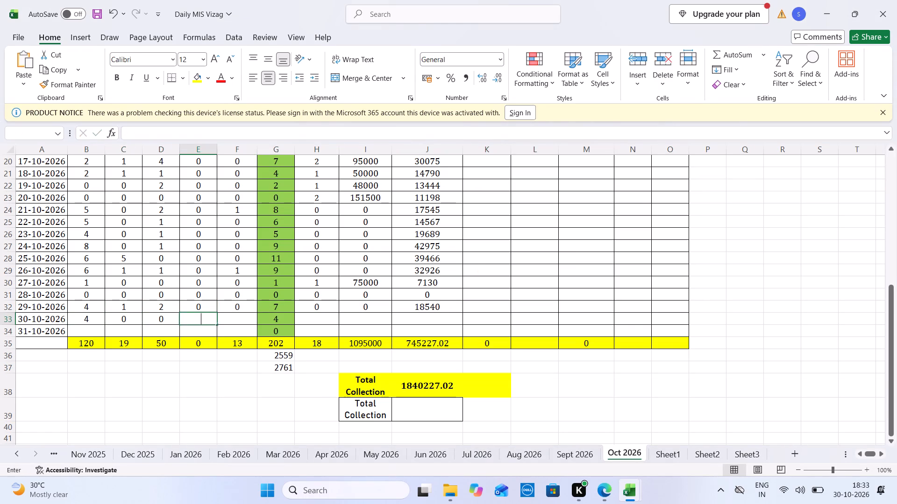
{"action": "key", "text": "Tab"}
{"action": "key", "text": "0"}
{"action": "key", "text": "Tab"}
Close the OPD SHEET 2025 - 2026 workbook and delete its file from Downloads.
{"action": "key", "text": "ctrl+Tab"}
{"action": "key", "text": "Left"}
{"action": "key", "text": "Left"}
{"action": "key", "text": "Left"}
{"action": "key", "text": "Left"}
{"action": "key", "text": "Left"}
{"action": "key", "text": "Left"}
{"action": "key", "text": "Left"}
{"action": "key", "text": "Left"}
{"action": "key", "text": "Left"}
{"action": "key", "text": "Left"}
{"action": "key", "text": "Left"}
{"action": "key", "text": "Left"}
{"action": "key", "text": "Left"}
{"action": "key", "text": "Left"}
{"action": "key", "text": "Left"}
{"action": "key", "text": "Left"}
{"action": "key", "text": "Left"}
{"action": "key", "text": "Left"}
{"action": "key", "text": "Left"}
{"action": "key", "text": "Left"}
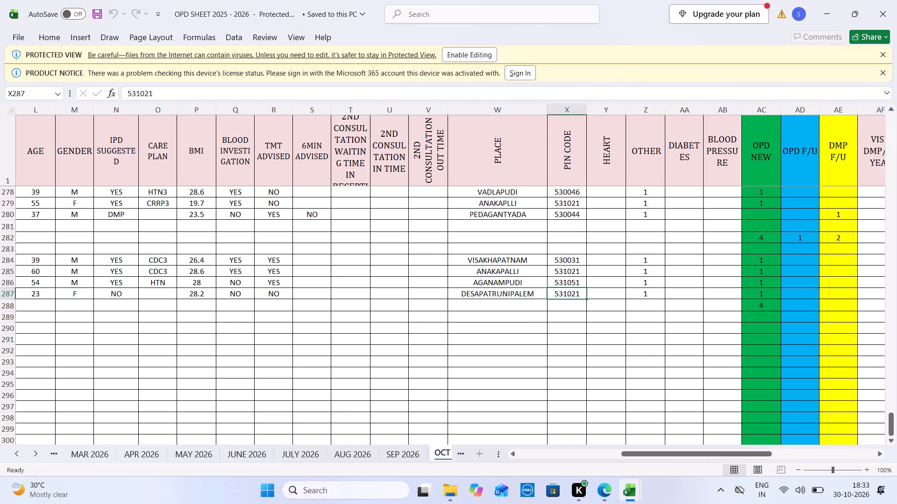
{"action": "left_click", "coordinate": [896, 0]}
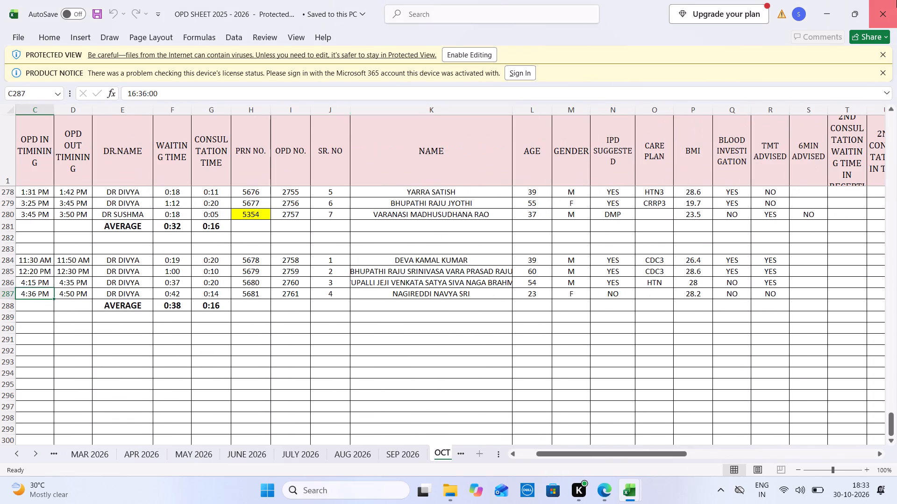
{"action": "left_click", "coordinate": [454, 497]}
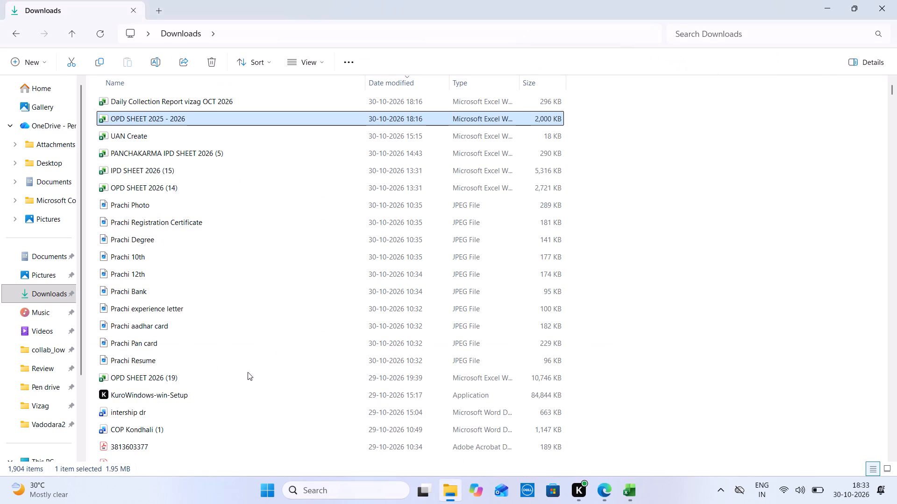
{"action": "left_click", "coordinate": [211, 69]}
Open the Daily Collection Report vizag OCT 2026 workbook from Downloads at the 30 October total OPD sale.
{"action": "double_click", "coordinate": [189, 99]}
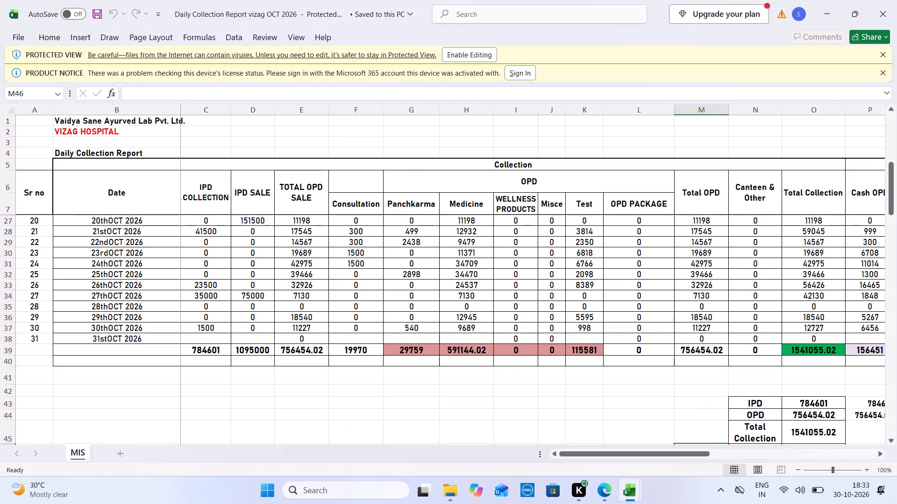
{"action": "left_click", "coordinate": [317, 329]}
In the MIS Oct 2026 sheet, enter 0, 0 and 11227 in columns H to J for 30-10-2026.
{"action": "key", "text": "ctrl+Tab"}
{"action": "key", "text": "Right"}
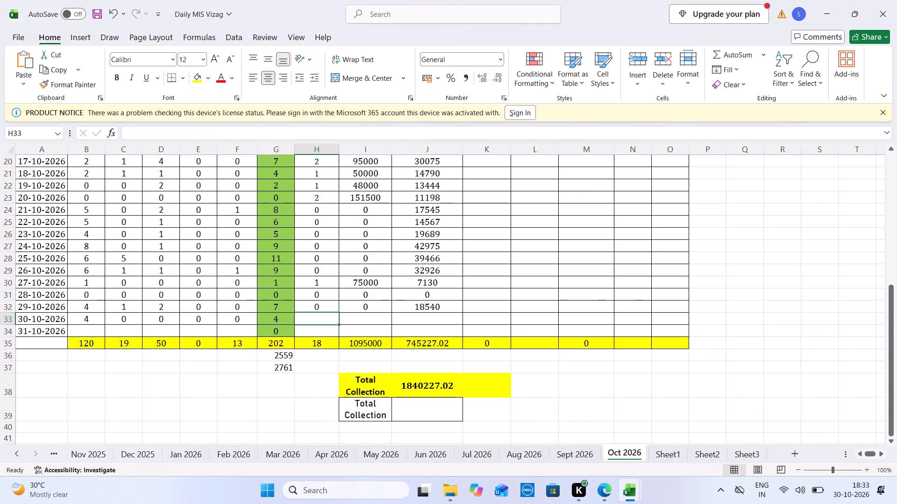
{"action": "key", "text": "0"}
{"action": "key", "text": "Tab"}
{"action": "key", "text": "0"}
{"action": "key", "text": "Tab"}
{"action": "type", "text": "11227"}
{"action": "key", "text": "Tab"}
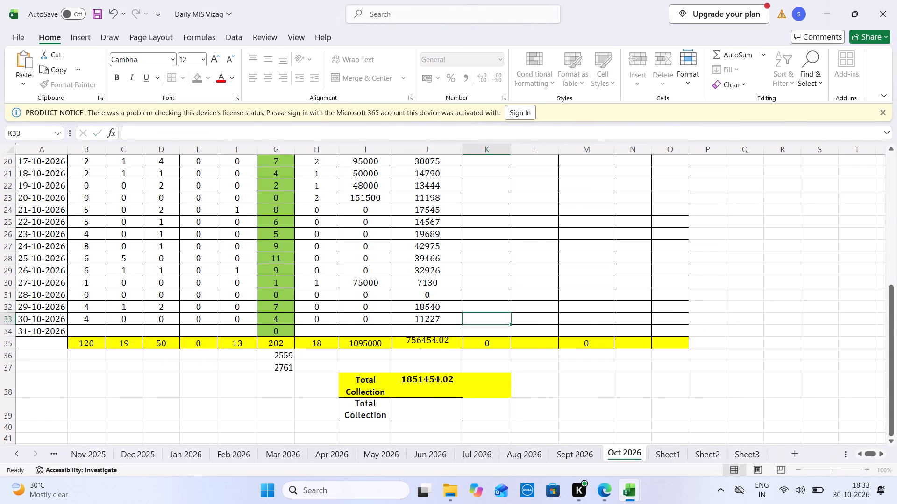
Check the Daily Collection Report's month totals and total sale against the MIS Oct 2026 totals.
{"action": "key", "text": "ctrl+Tab"}
{"action": "key", "text": "Down"}
{"action": "key", "text": "Down"}
{"action": "key", "text": "Down"}
{"action": "key", "text": "Down"}
{"action": "key", "text": "Down"}
{"action": "key", "text": "Down"}
{"action": "key", "text": "Down"}
{"action": "key", "text": "Down"}
{"action": "key", "text": "Down"}
{"action": "key", "text": "Down"}
{"action": "key", "text": "Down"}
{"action": "key", "text": "Down"}
{"action": "key", "text": "Down"}
{"action": "key", "text": "Down"}
{"action": "key", "text": "Down"}
{"action": "key", "text": "Down"}
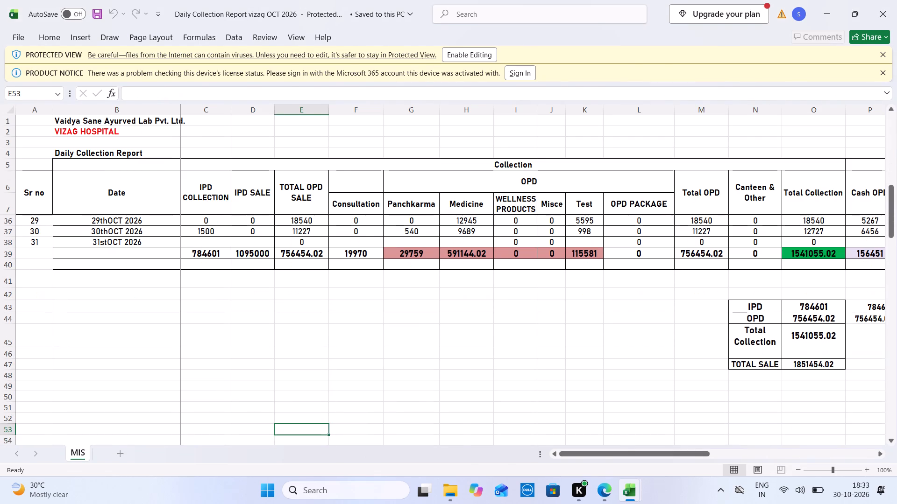
{"action": "key", "text": "ctrl+Tab"}
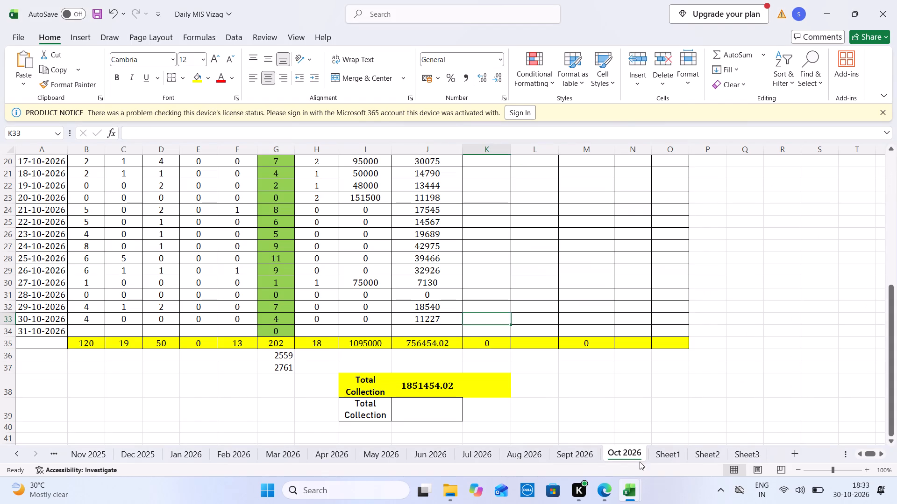
Set New OPD to 120 in the October 2026 summary block on Sheet1.
{"action": "left_click", "coordinate": [666, 448]}
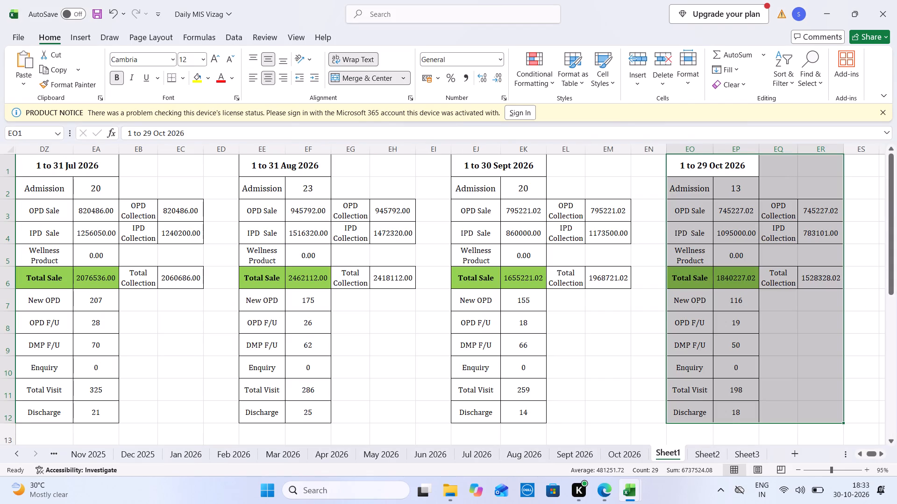
{"action": "left_click", "coordinate": [742, 299]}
{"action": "type", "text": "120"}
{"action": "key", "text": "Down"}
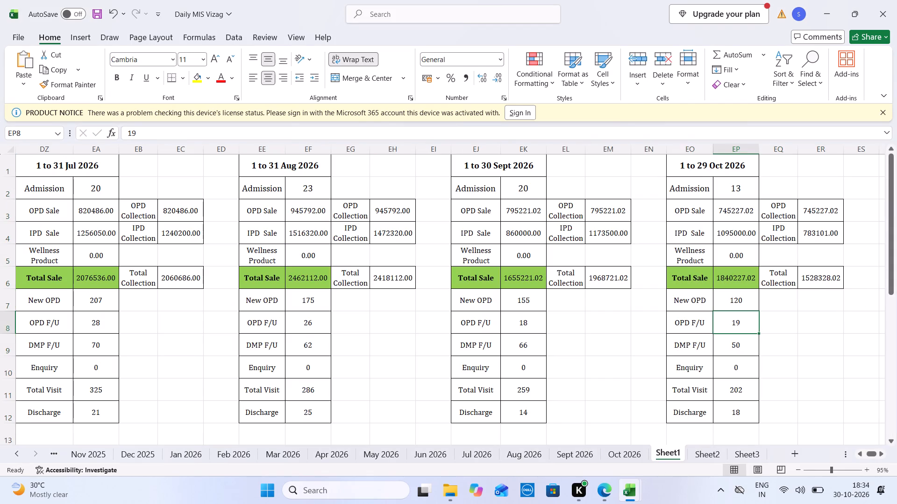
Compare the remaining October visit and discharge figures on Sheet1 with the Oct 2026 sheet totals.
{"action": "left_click", "coordinate": [619, 449]}
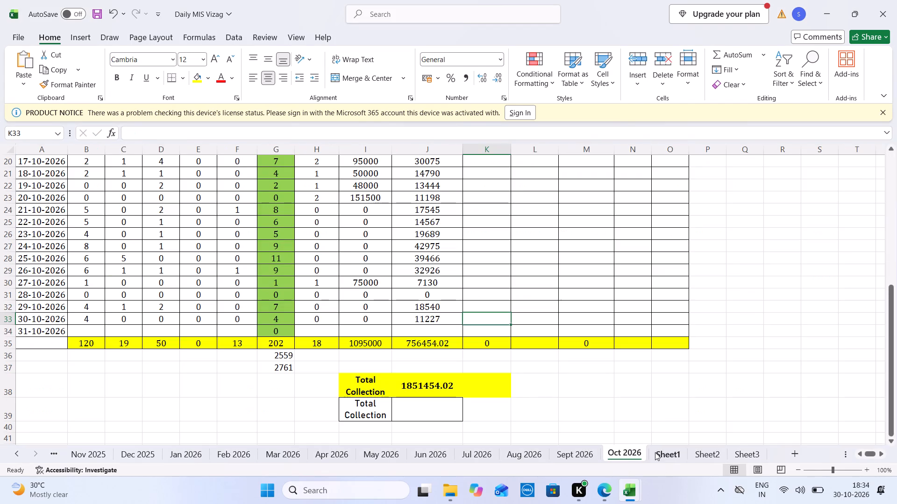
{"action": "left_click", "coordinate": [655, 452]}
{"action": "key", "text": "Down"}
{"action": "key", "text": "Down"}
{"action": "key", "text": "Down"}
{"action": "key", "text": "Down"}
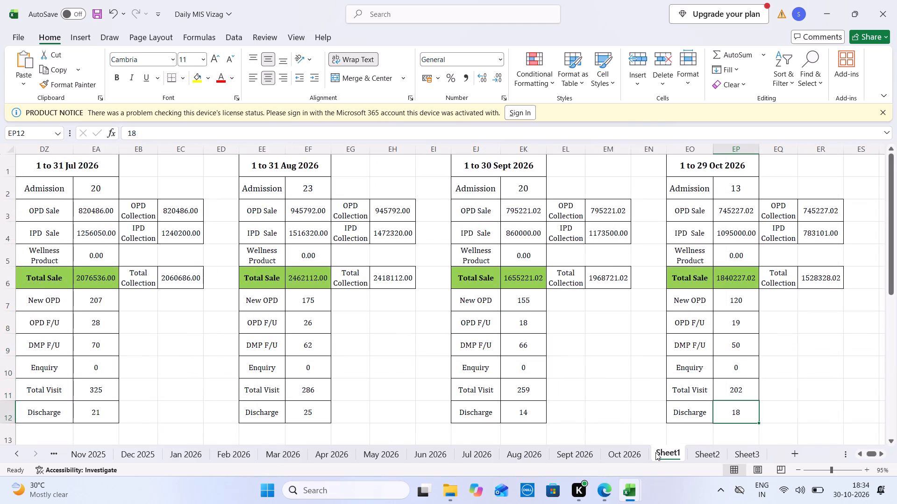
Set OPD Sale to 1851454.02 in Sheet1's October 2026 summary block.
{"action": "left_click", "coordinate": [635, 452]}
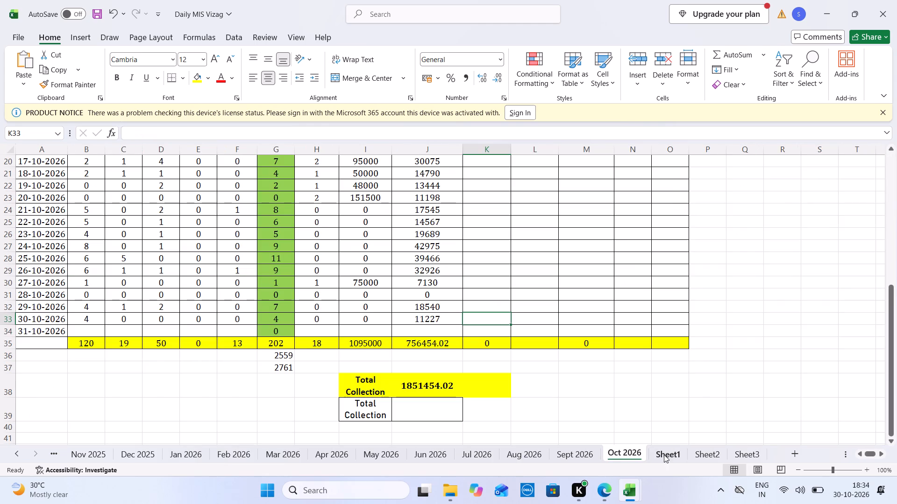
{"action": "left_click", "coordinate": [664, 455]}
{"action": "left_click", "coordinate": [733, 212]}
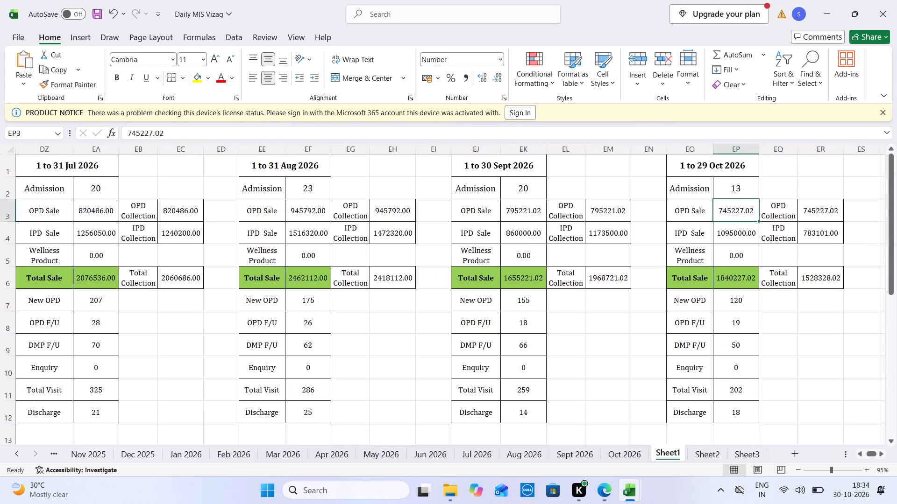
{"action": "type", "text": "1851454.02"}
{"action": "key", "text": "ctrl+Tab"}
{"action": "key", "text": "ctrl+Tab"}
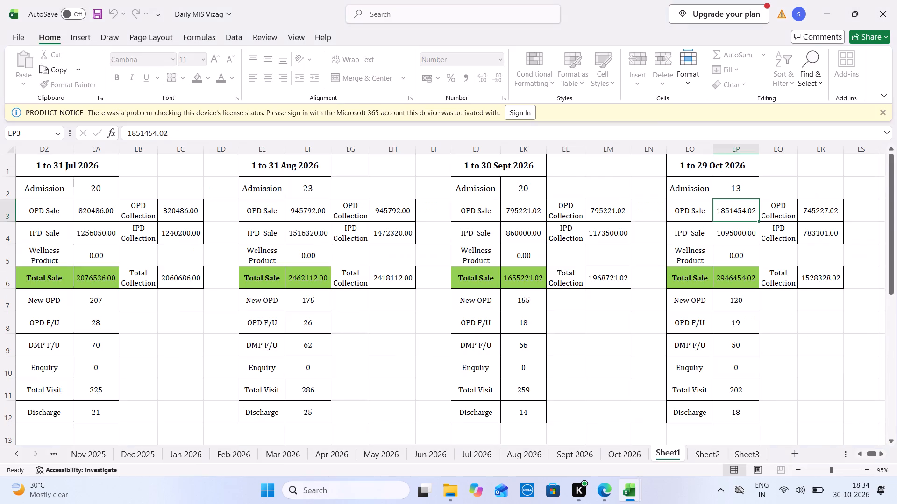
{"action": "key", "text": "ctrl+Tab"}
{"action": "key", "text": "ctrl+Tab"}
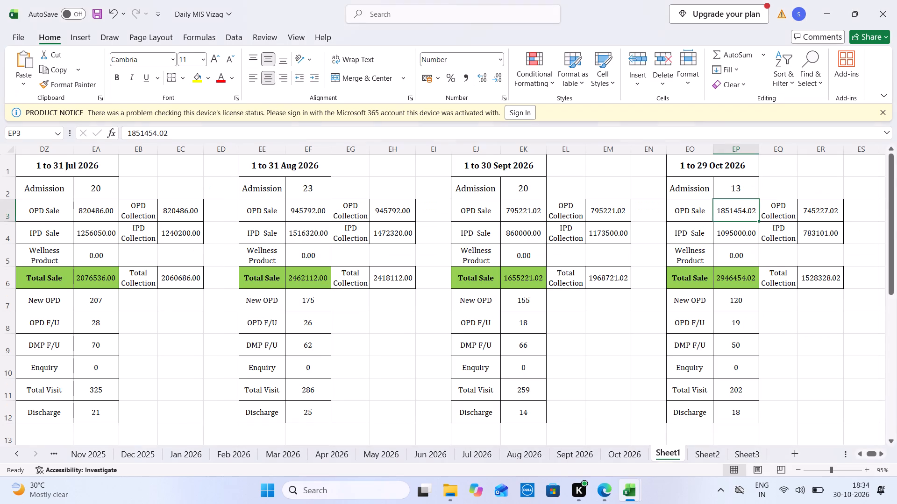
Set OPD Collection to 1851454.02 in the October 2026 summary block.
{"action": "left_click", "coordinate": [810, 211]}
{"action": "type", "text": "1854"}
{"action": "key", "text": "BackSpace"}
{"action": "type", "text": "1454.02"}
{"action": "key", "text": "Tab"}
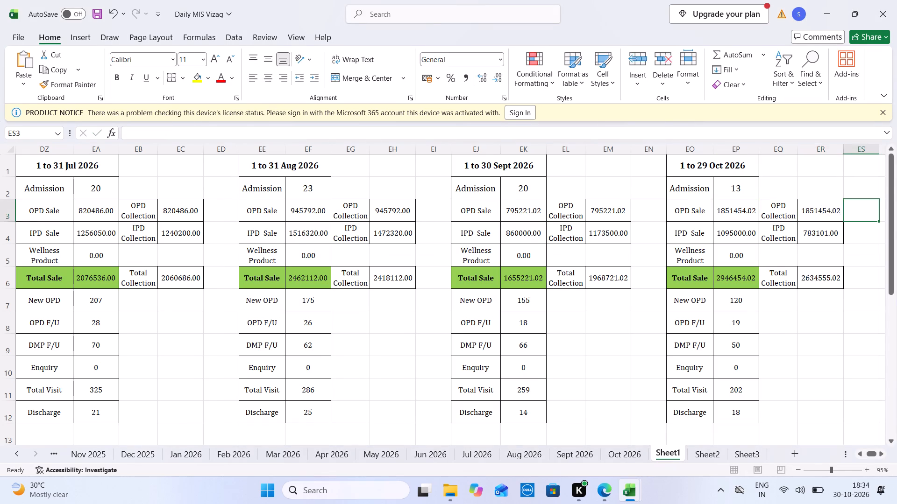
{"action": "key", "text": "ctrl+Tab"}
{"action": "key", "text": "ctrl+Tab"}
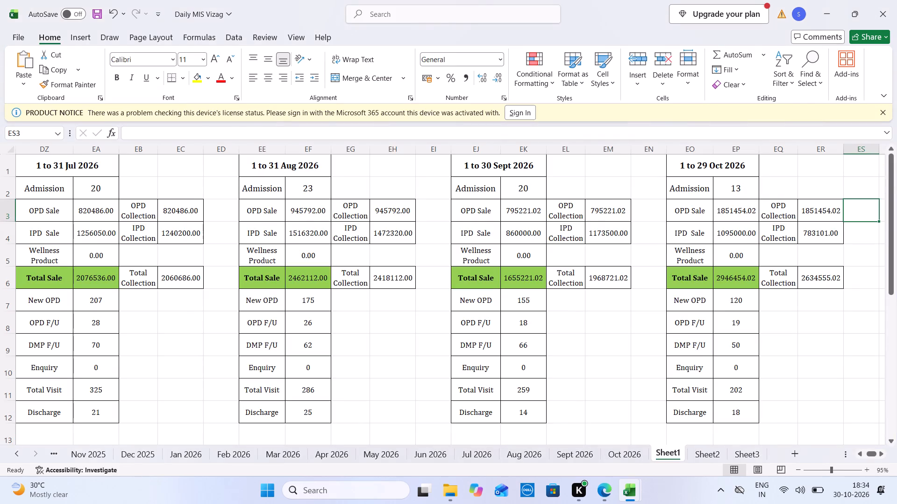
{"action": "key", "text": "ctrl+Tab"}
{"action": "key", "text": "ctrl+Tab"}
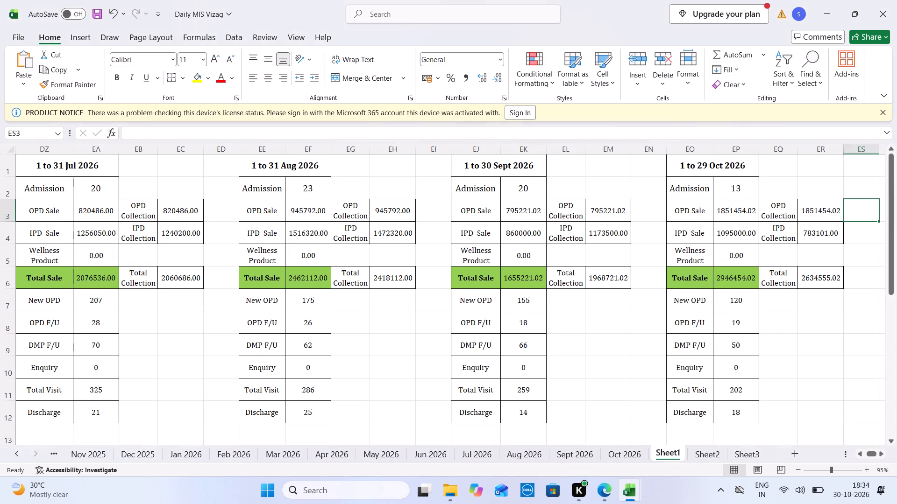
Set IPD Collection to 784601 in the October 2026 block, using the IPD figure from the Daily Collection Report.
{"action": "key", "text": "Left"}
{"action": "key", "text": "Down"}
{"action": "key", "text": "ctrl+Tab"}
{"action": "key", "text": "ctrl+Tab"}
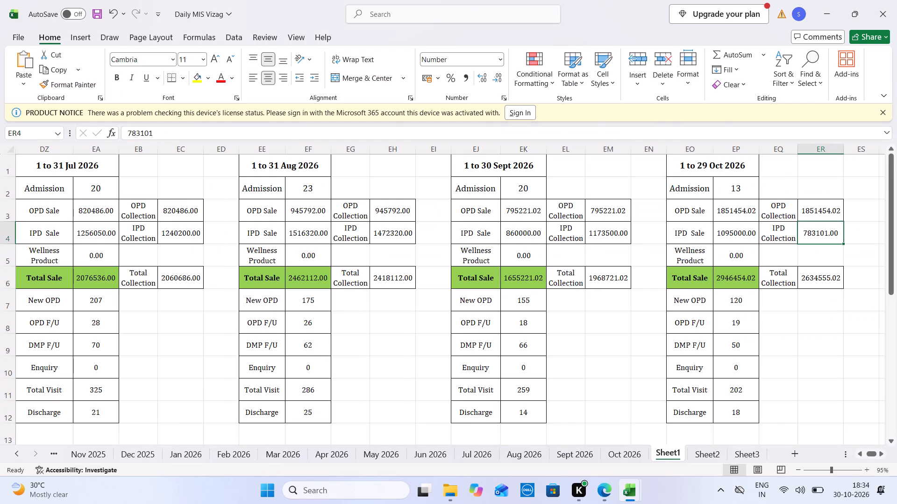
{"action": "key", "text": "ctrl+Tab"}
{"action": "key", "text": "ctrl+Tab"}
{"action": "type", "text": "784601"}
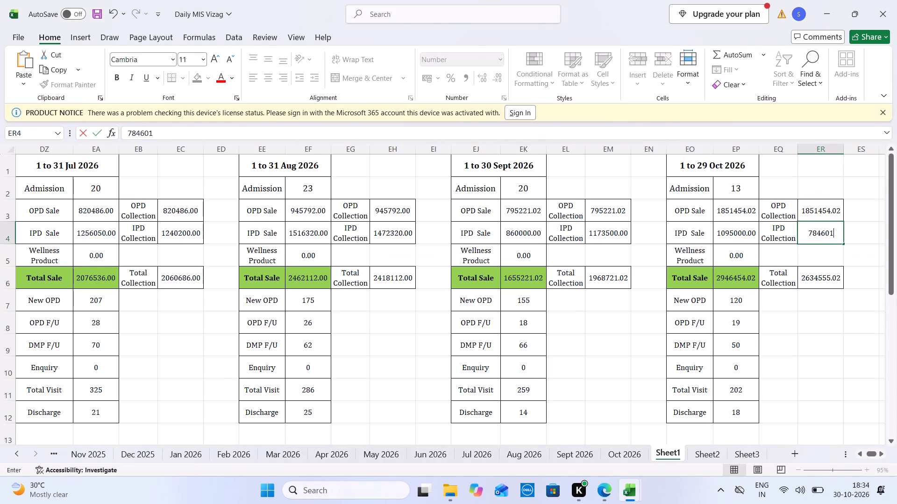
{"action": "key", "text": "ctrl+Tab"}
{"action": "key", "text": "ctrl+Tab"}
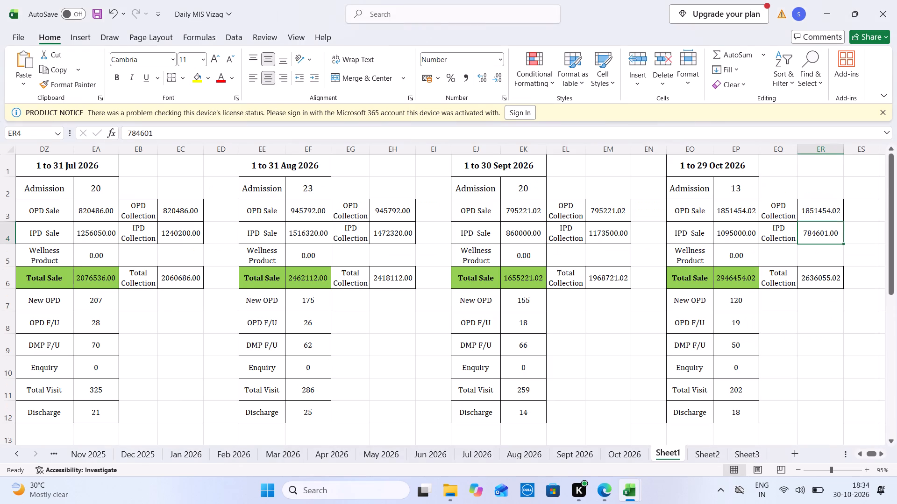
Compare Sheet1's October 2026 sale and collection figures with the Daily Collection Report and the Oct 2026 sheet totals.
{"action": "left_click", "coordinate": [825, 278]}
{"action": "key", "text": "ctrl+Tab"}
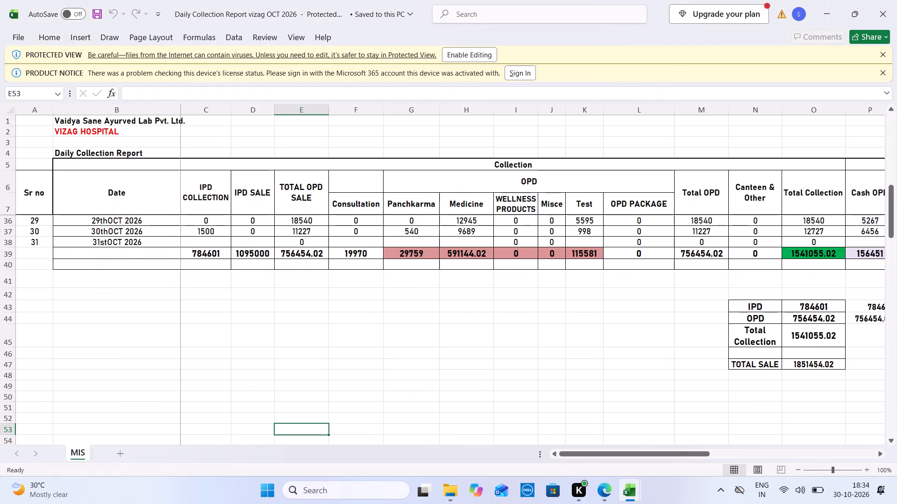
{"action": "key", "text": "ctrl+Tab"}
{"action": "key", "text": "Up"}
{"action": "key", "text": "Up"}
{"action": "key", "text": "Up"}
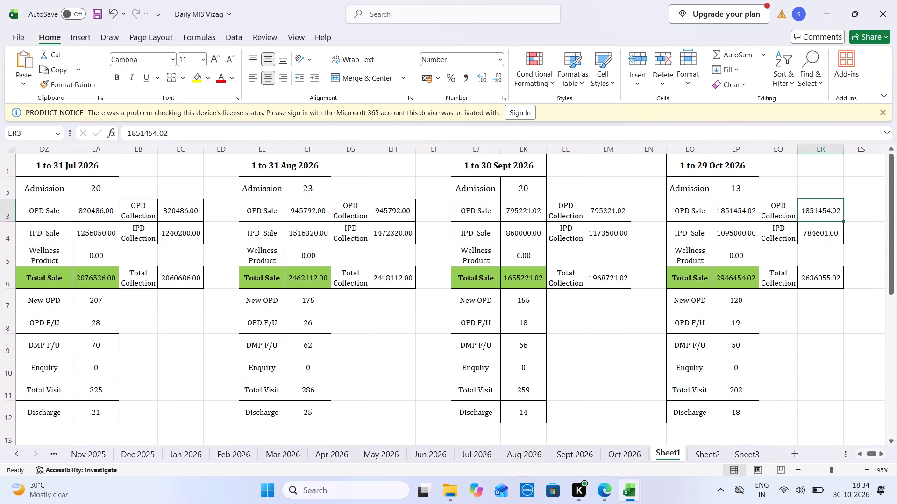
{"action": "key", "text": "ctrl+Tab"}
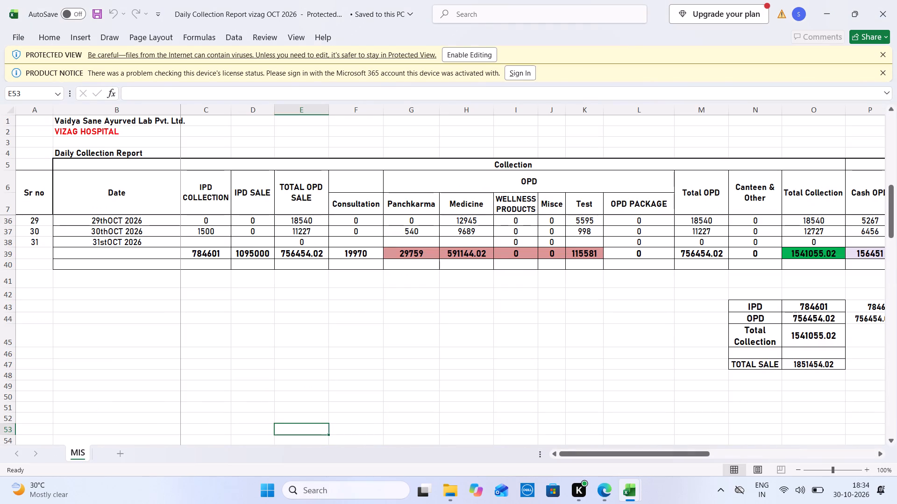
{"action": "key", "text": "ctrl+Tab"}
{"action": "key", "text": "ctrl+Tab"}
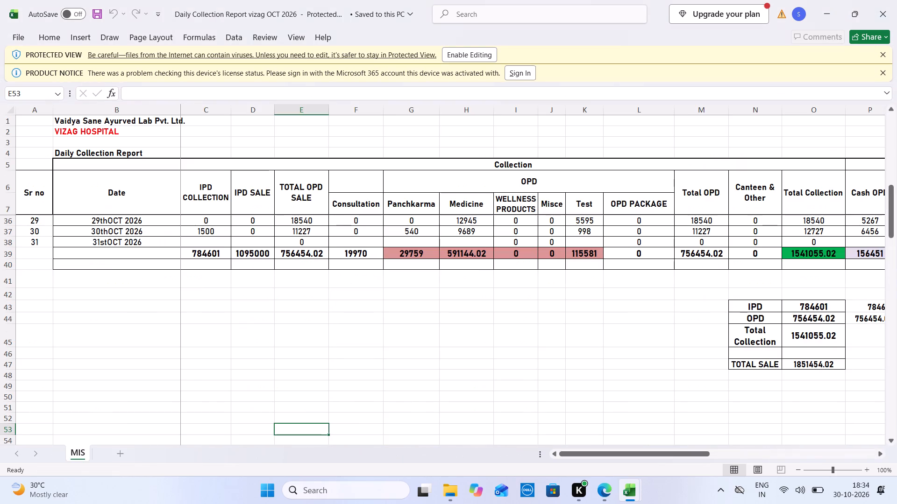
{"action": "key", "text": "Left"}
{"action": "key", "text": "ctrl+Tab"}
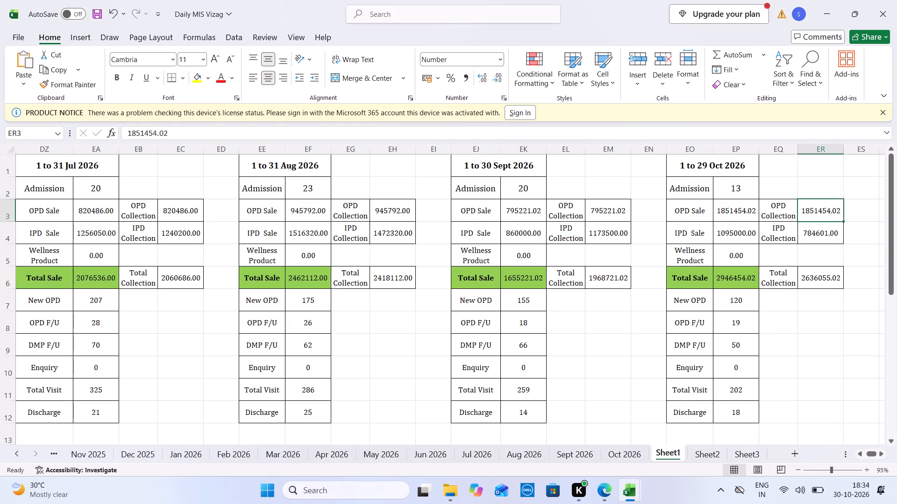
{"action": "left_click", "coordinate": [626, 455]}
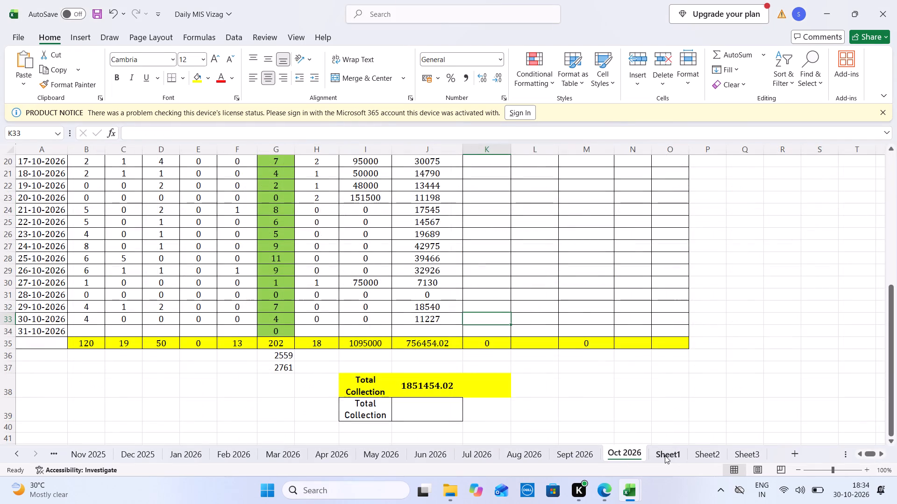
{"action": "left_click", "coordinate": [665, 455]}
Set both OPD Sale and OPD Collection to 756454.02 in Sheet1's October 2026 block, and check them against the Daily Collection Report.
{"action": "left_click", "coordinate": [735, 212]}
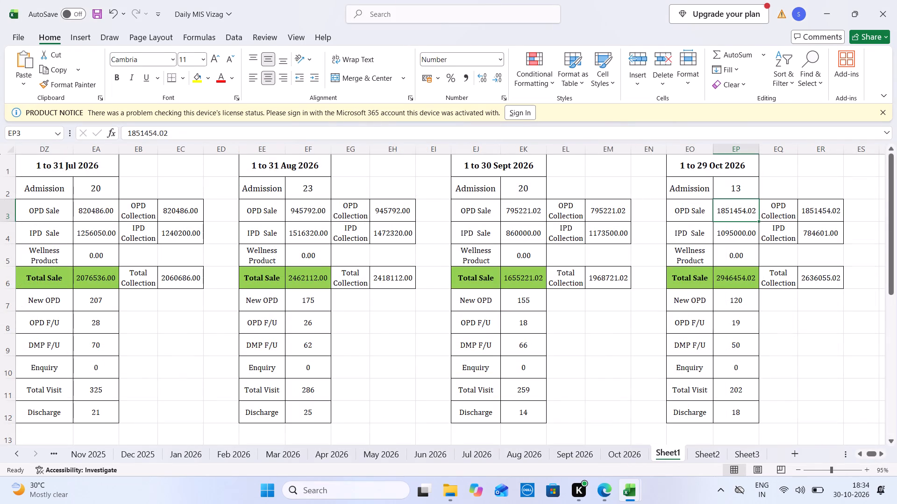
{"action": "type", "text": "756454.02"}
{"action": "key", "text": "Tab"}
{"action": "key", "text": "Tab"}
{"action": "type", "text": "756454.02"}
{"action": "key", "text": "Tab"}
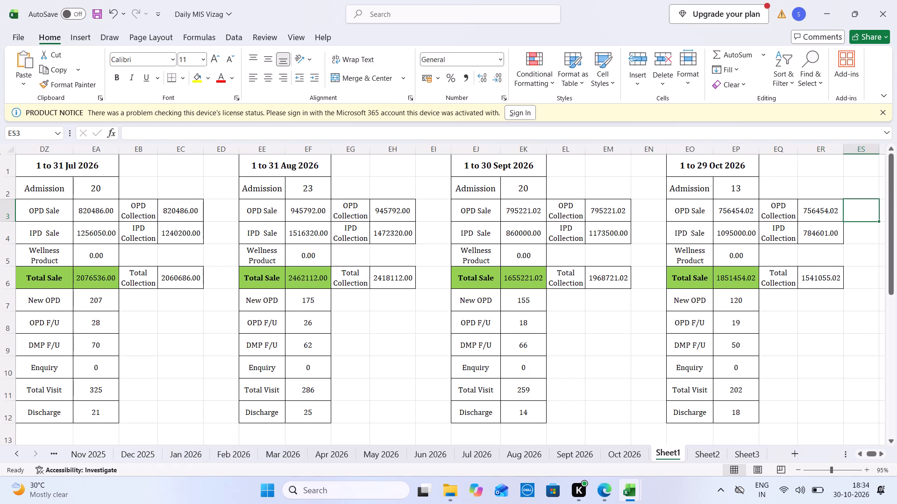
{"action": "key", "text": "ctrl+Tab"}
{"action": "key", "text": "ctrl+Tab"}
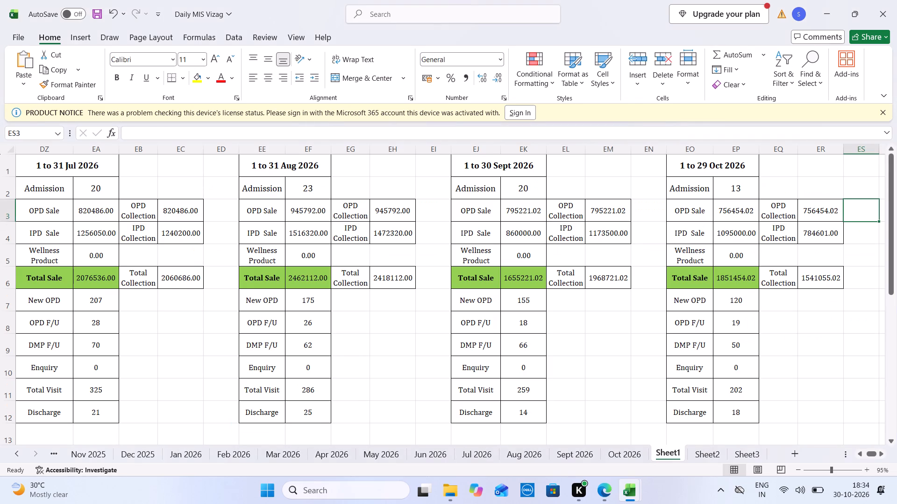
{"action": "key", "text": "ctrl+Tab"}
{"action": "key", "text": "ctrl+Tab"}
Change the October block's heading on Sheet1 to read "1 to 30 Oct 2026".
{"action": "triple_click", "coordinate": [706, 165]}
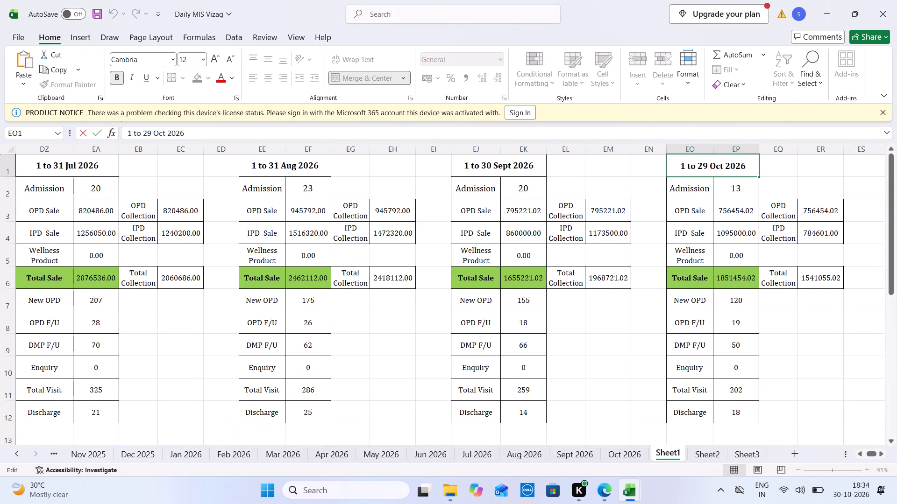
{"action": "left_click", "coordinate": [706, 165]}
{"action": "type", "text": "30"}
{"action": "left_click", "coordinate": [792, 225]}
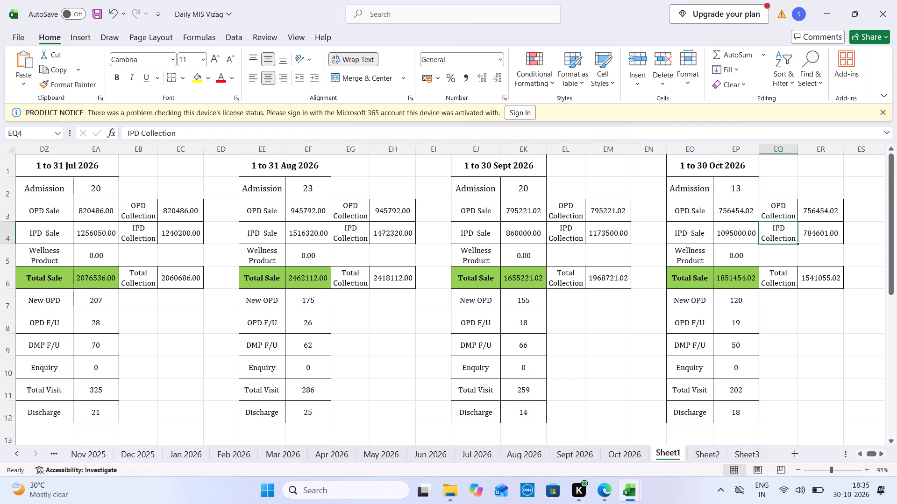
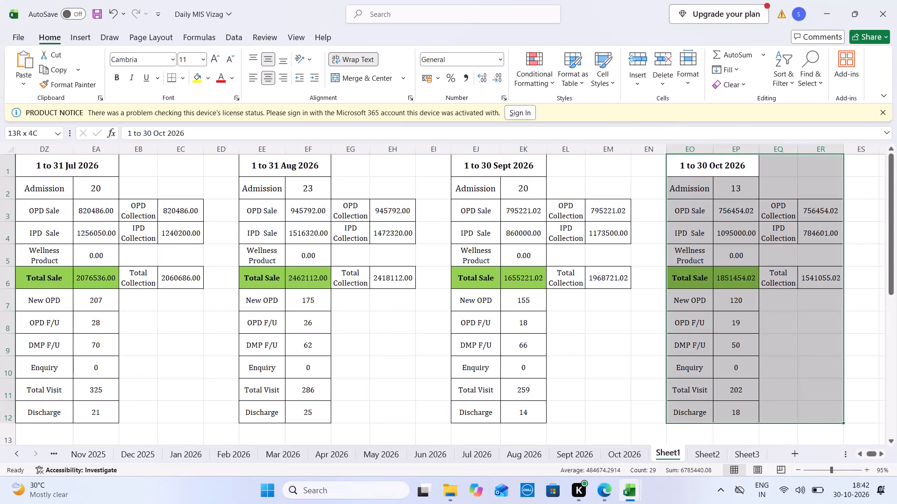
Copy the whole 1 to 30 Oct 2026 summary block on Sheet1, from its heading through the Discharge row.
{"action": "key", "text": "ctrl+c"}
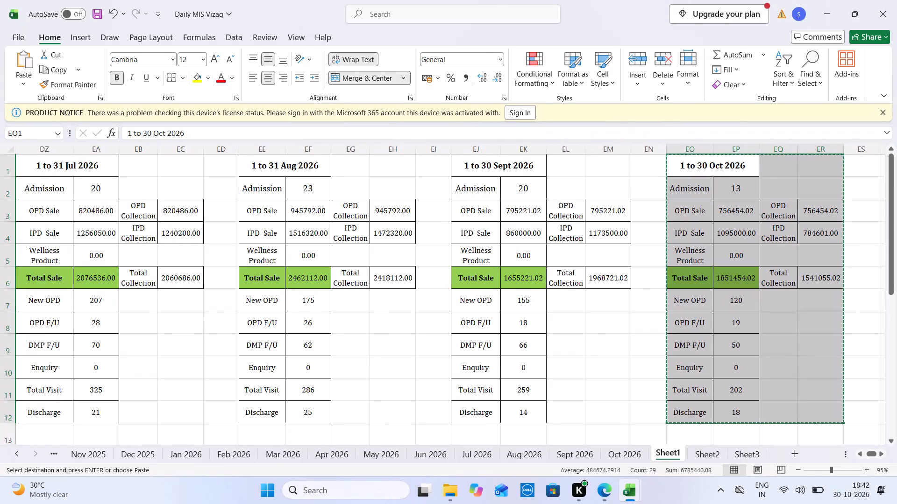
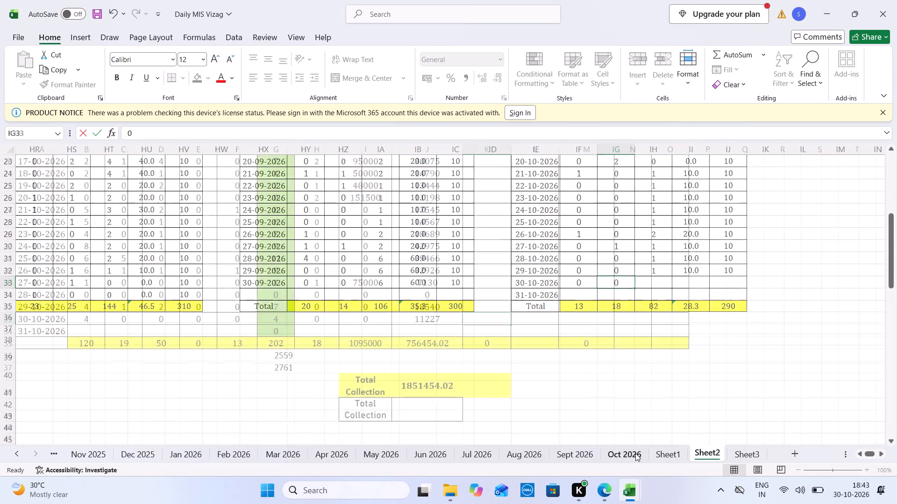
Continue Sheet2's October 2026 block by carrying the 29-10-2026 entries in IH32:IJ32 down to the 30-10-2026 row.
{"action": "left_click", "coordinate": [758, 449]}
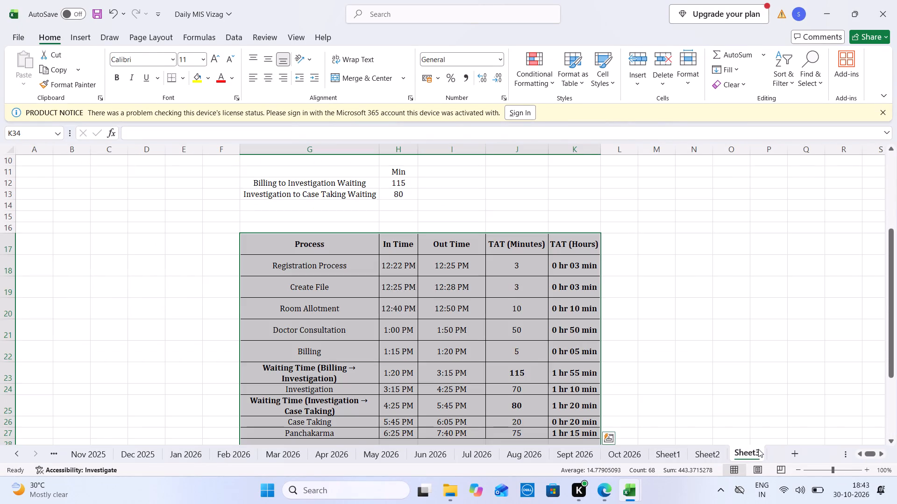
{"action": "left_click", "coordinate": [707, 459]}
{"action": "left_click_drag", "start_coordinate": [658, 266], "coordinate": [709, 267]}
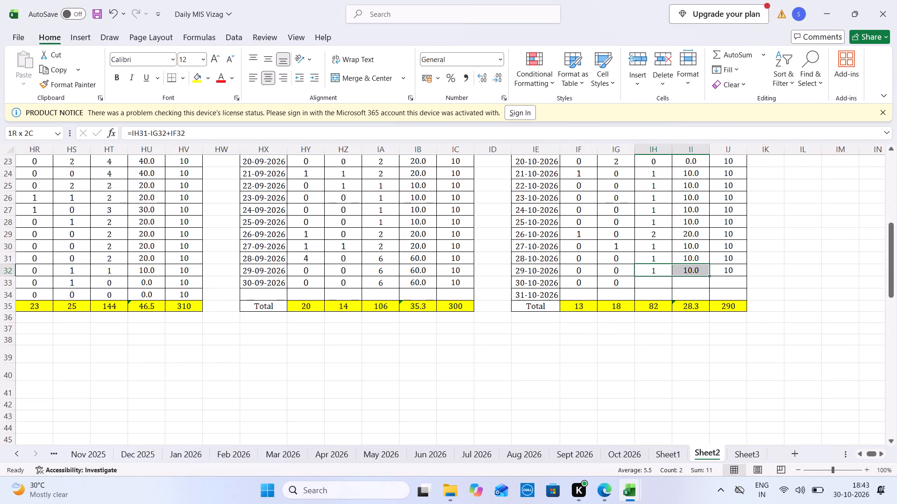
{"action": "left_click_drag", "start_coordinate": [709, 267], "coordinate": [719, 268]}
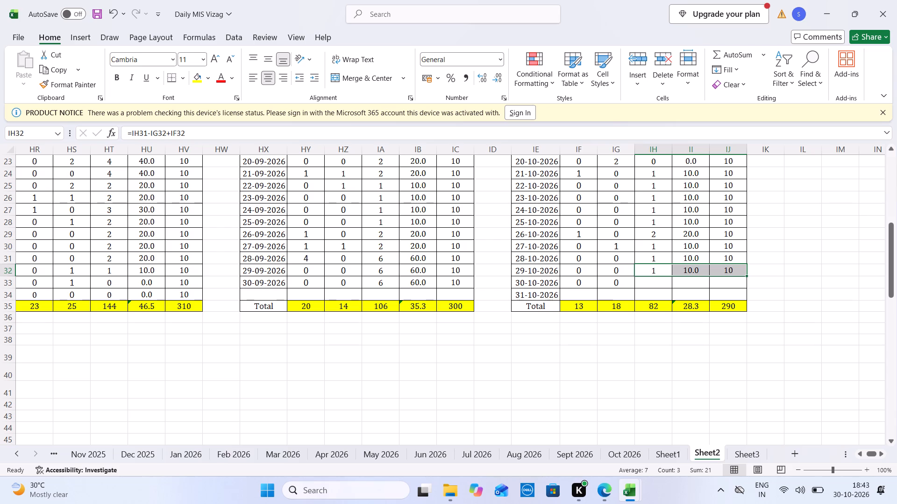
{"action": "left_click", "coordinate": [671, 286], "text": "ctrl"}
{"action": "left_click", "coordinate": [667, 280]}
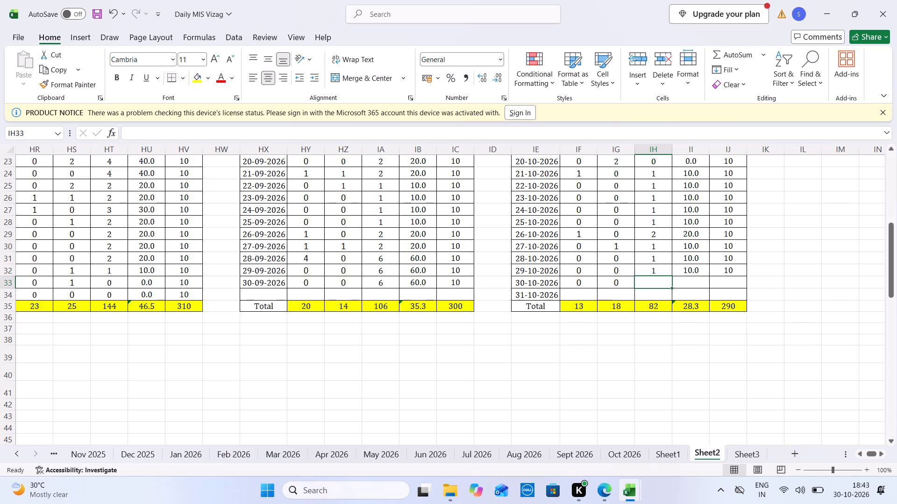
Copy the last three columns' formulas from the 28 and 29 October rows into the 30-10-2026 row on Sheet2, and save the workbook.
{"action": "key", "text": "ctrl+v"}
{"action": "key", "text": "ctrl+v"}
{"action": "left_click", "coordinate": [650, 262]}
{"action": "left_click_drag", "start_coordinate": [662, 270], "coordinate": [733, 263]}
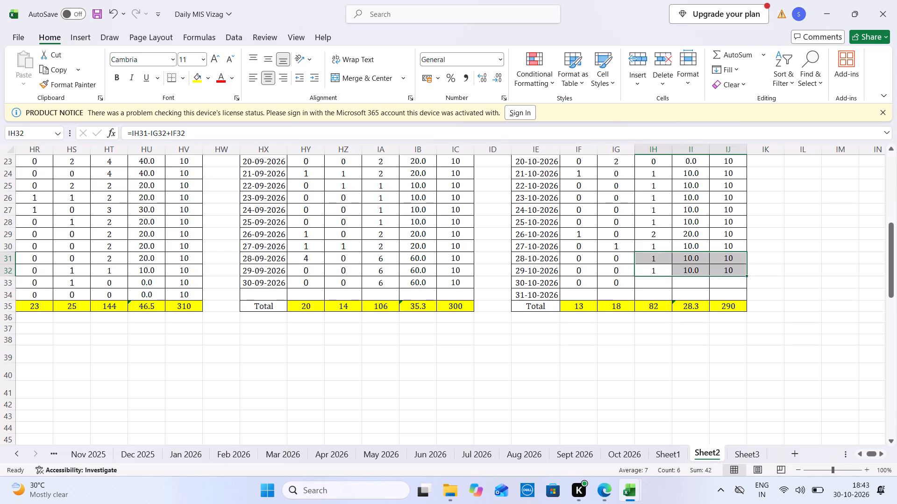
{"action": "key", "text": "ctrl+c"}
{"action": "key", "text": "Down"}
{"action": "key", "text": "Up"}
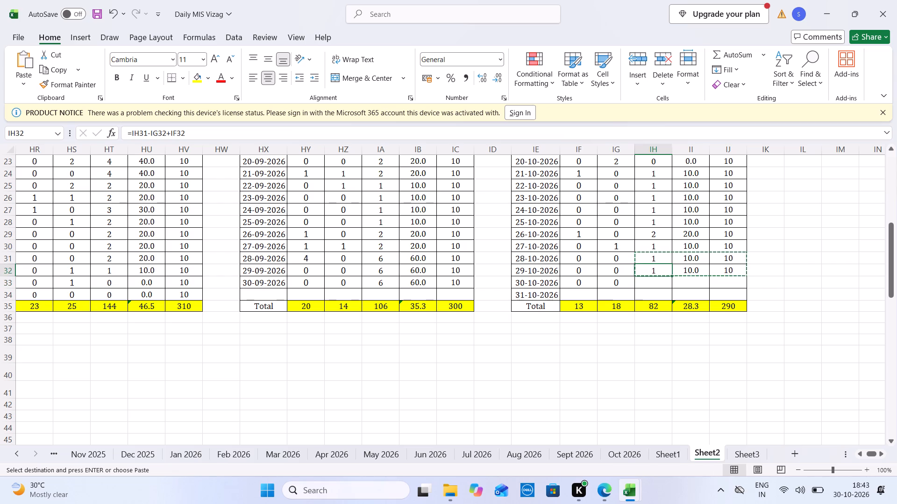
{"action": "key", "text": "ctrl+v"}
{"action": "key", "text": "ctrl+s"}
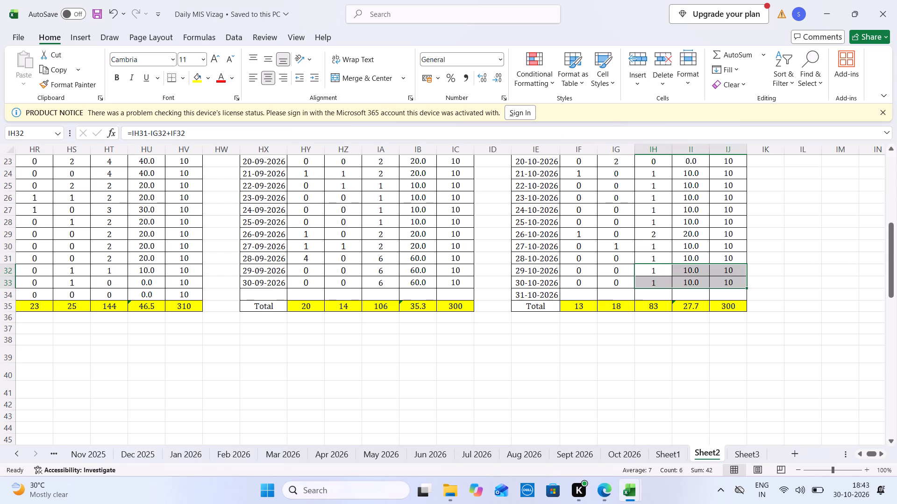
Close the Daily Collection Report vizag OCT 2026 workbook and delete its file from Downloads.
{"action": "left_click", "coordinate": [448, 489]}
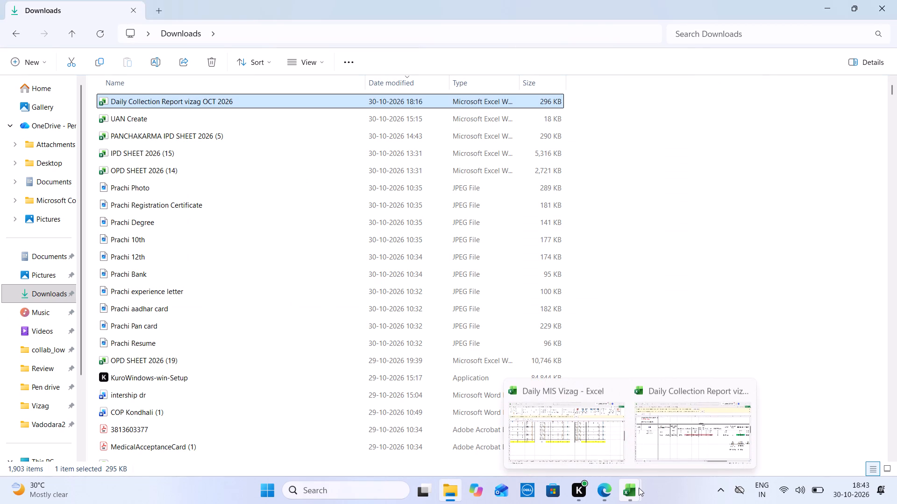
{"action": "left_click", "coordinate": [665, 422]}
{"action": "left_click", "coordinate": [896, 0]}
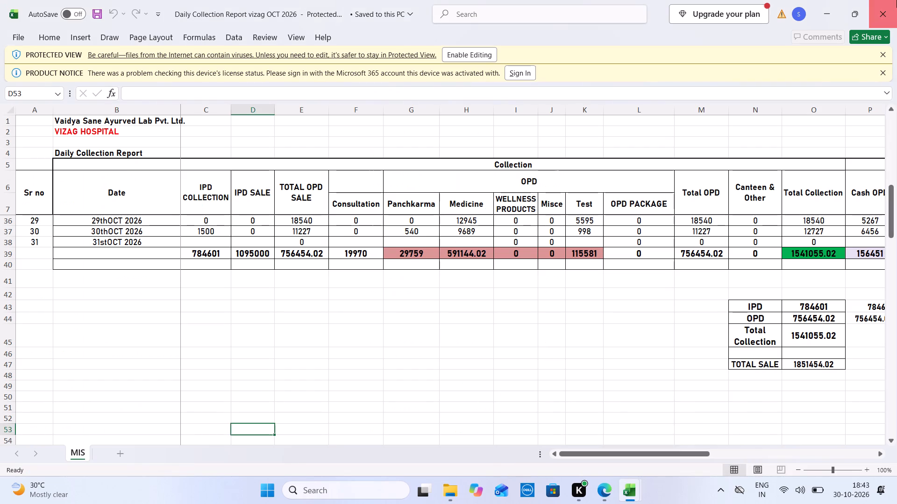
{"action": "left_click", "coordinate": [457, 497]}
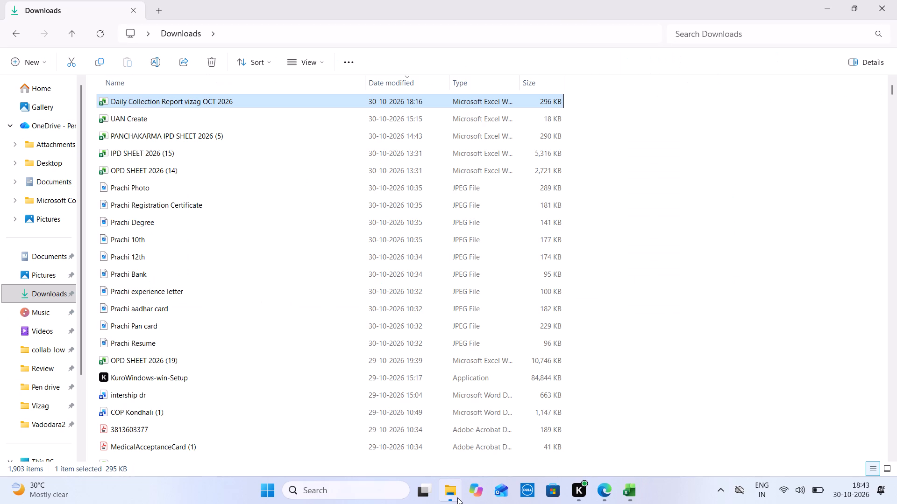
{"action": "left_click", "coordinate": [218, 65]}
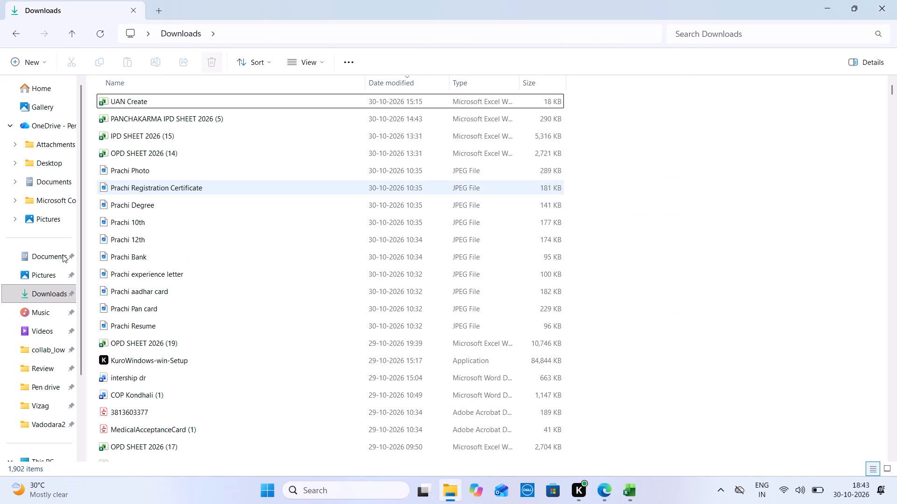
Open the Monthly MIS workbook from the Review folder and set Vizag's MTD Oct 2026 occupancy ratio to 27.7%.
{"action": "left_click", "coordinate": [43, 364]}
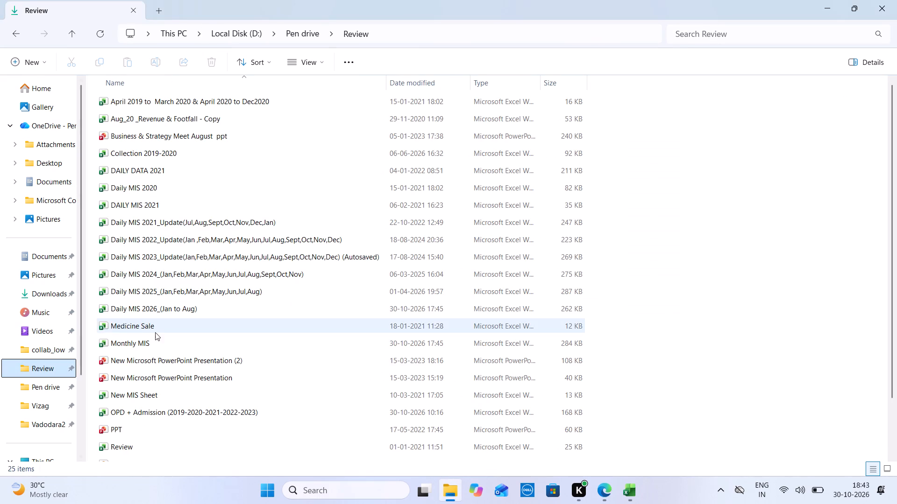
{"action": "double_click", "coordinate": [159, 344]}
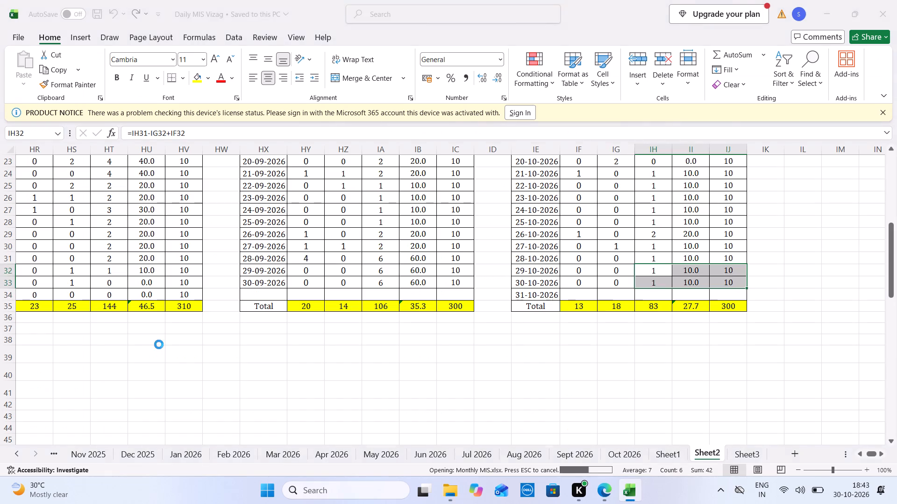
{"action": "left_click", "coordinate": [531, 183]}
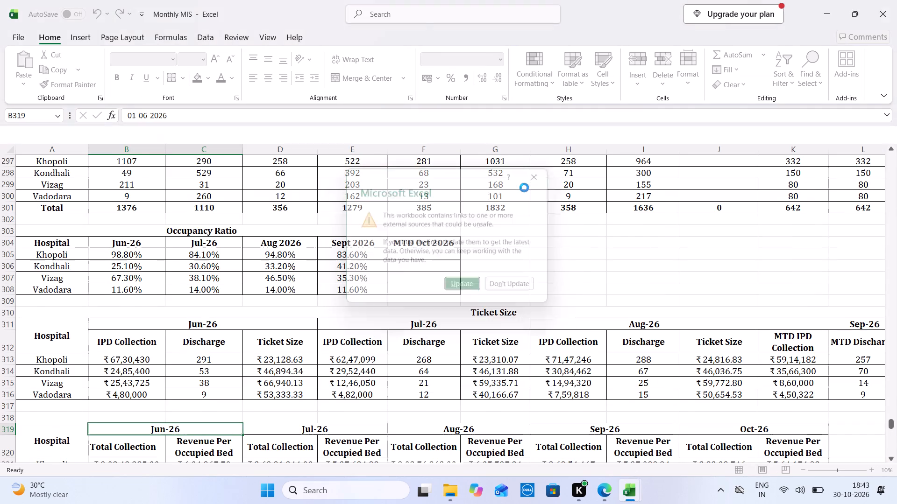
{"action": "left_click", "coordinate": [433, 277]}
{"action": "type", "text": "27.7"}
{"action": "left_click", "coordinate": [837, 382]}
{"action": "key", "text": "Right"}
{"action": "key", "text": "Right"}
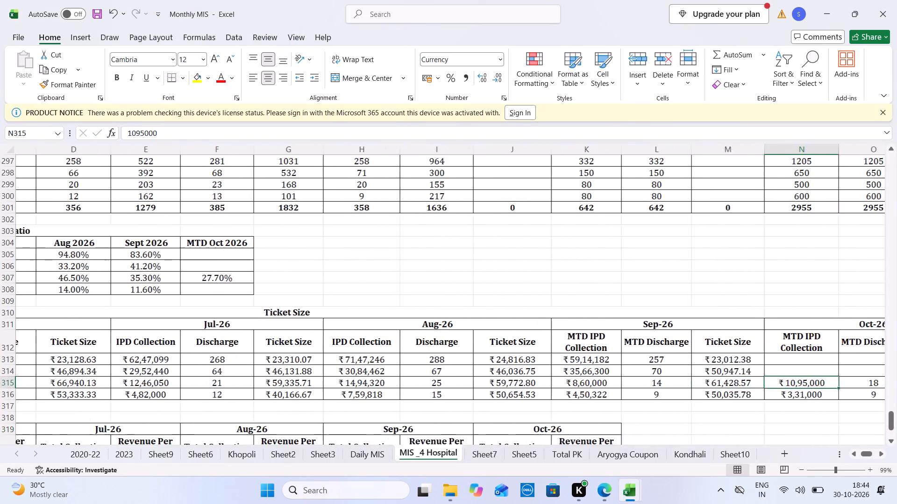
Enter Vizag's Oct-26 MTD Total Admission as 13 and MTD Total New OPD as 120, using Daily MIS Vizag's October totals, and save.
{"action": "key", "text": "ctrl+Tab"}
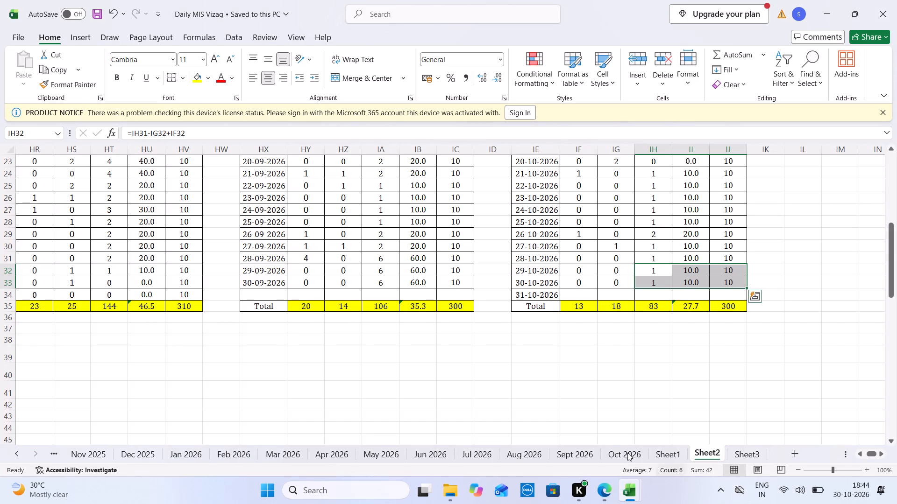
{"action": "left_click", "coordinate": [634, 458]}
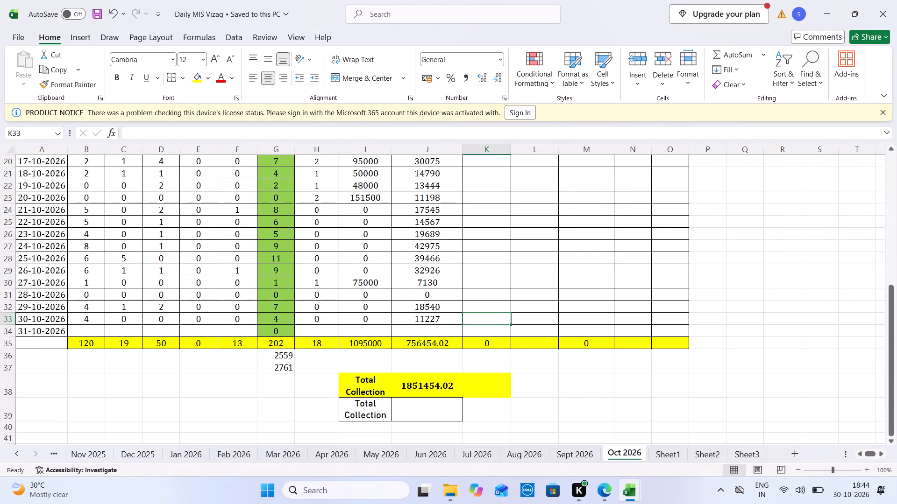
{"action": "key", "text": "ctrl+Tab"}
{"action": "left_click", "coordinate": [650, 171]}
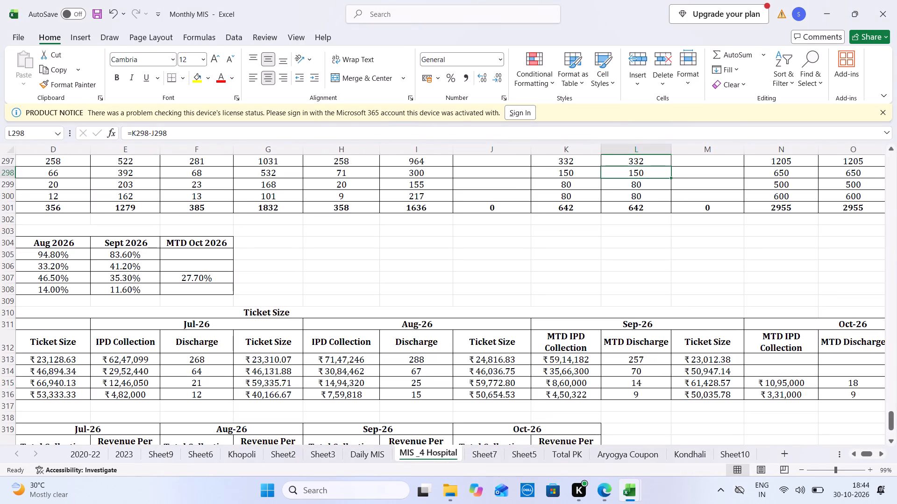
{"action": "key", "text": "Up"}
{"action": "key", "text": "Up"}
{"action": "key", "text": "Up"}
{"action": "key", "text": "Up"}
{"action": "key", "text": "Up"}
{"action": "key", "text": "Up"}
{"action": "key", "text": "Up"}
{"action": "key", "text": "Up"}
{"action": "key", "text": "Up"}
{"action": "key", "text": "Up"}
{"action": "key", "text": "Up"}
{"action": "key", "text": "Up"}
{"action": "key", "text": "Up"}
{"action": "key", "text": "Up"}
{"action": "key", "text": "Up"}
{"action": "key", "text": "Up"}
{"action": "key", "text": "Up"}
{"action": "key", "text": "Up"}
{"action": "key", "text": "Up"}
{"action": "key", "text": "Up"}
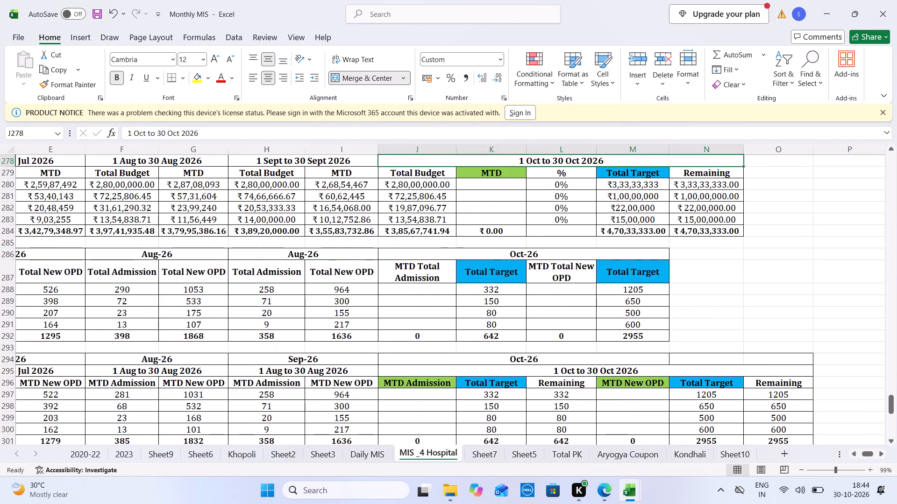
{"action": "left_click", "coordinate": [420, 306]}
{"action": "key", "text": "Down"}
{"action": "type", "text": "13"}
{"action": "key", "text": "Tab"}
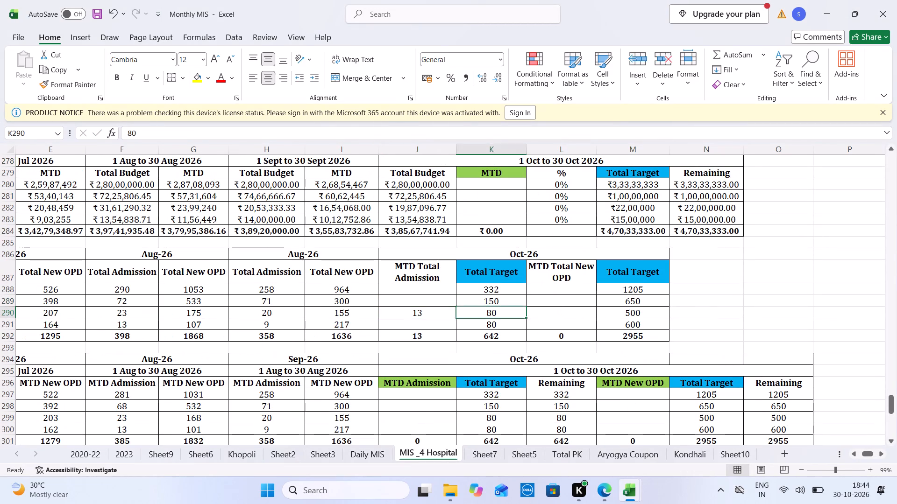
{"action": "key", "text": "Tab"}
{"action": "type", "text": "12"}
{"action": "key", "text": "0"}
{"action": "key", "text": "ctrl+s"}
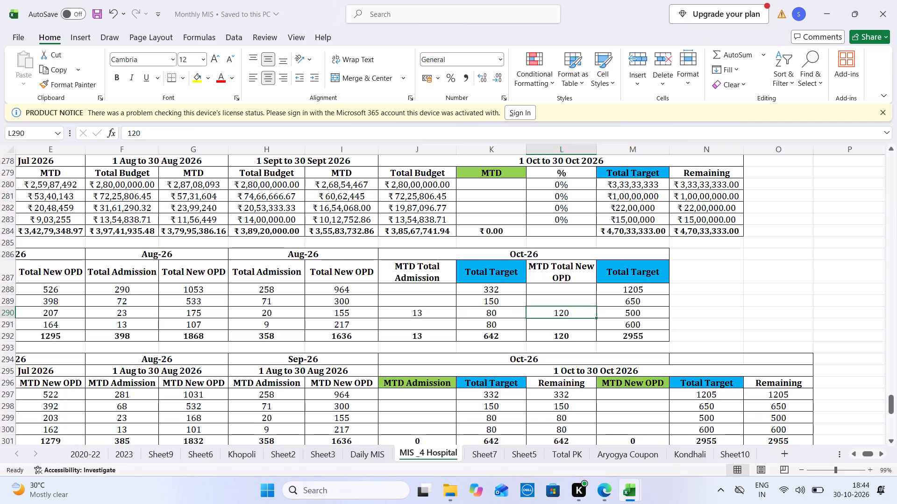
Enter 1851454 as the Oct-26 Total Collection in cell F274 of the MIS _4 Hospital sheet.
{"action": "key", "text": "Up"}
{"action": "key", "text": "Up"}
{"action": "key", "text": "Up"}
{"action": "key", "text": "Up"}
{"action": "key", "text": "Up"}
{"action": "key", "text": "Up"}
{"action": "key", "text": "Up"}
{"action": "key", "text": "Up"}
{"action": "key", "text": "Up"}
{"action": "key", "text": "Up"}
{"action": "key", "text": "Up"}
{"action": "key", "text": "Up"}
{"action": "key", "text": "Up"}
{"action": "key", "text": "Up"}
{"action": "key", "text": "Up"}
{"action": "key", "text": "Up"}
{"action": "key", "text": "Up"}
{"action": "key", "text": "Up"}
{"action": "key", "text": "Up"}
{"action": "key", "text": "Up"}
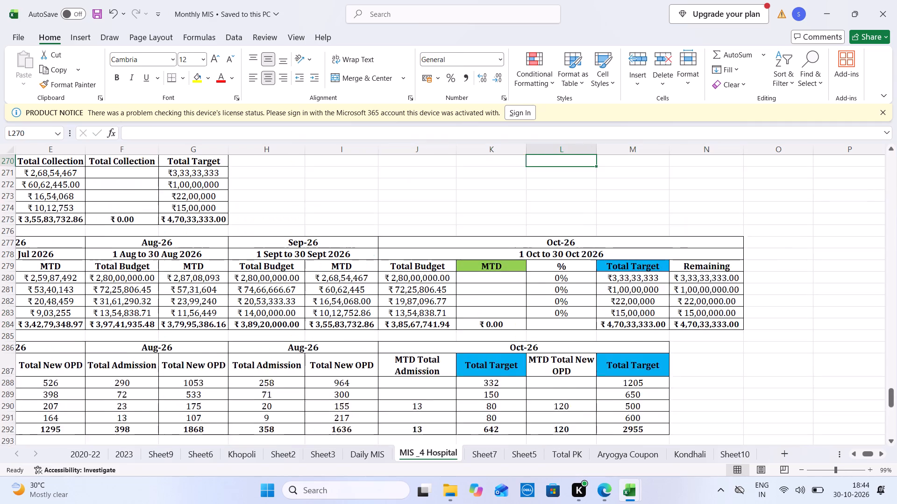
{"action": "left_click", "coordinate": [115, 287]}
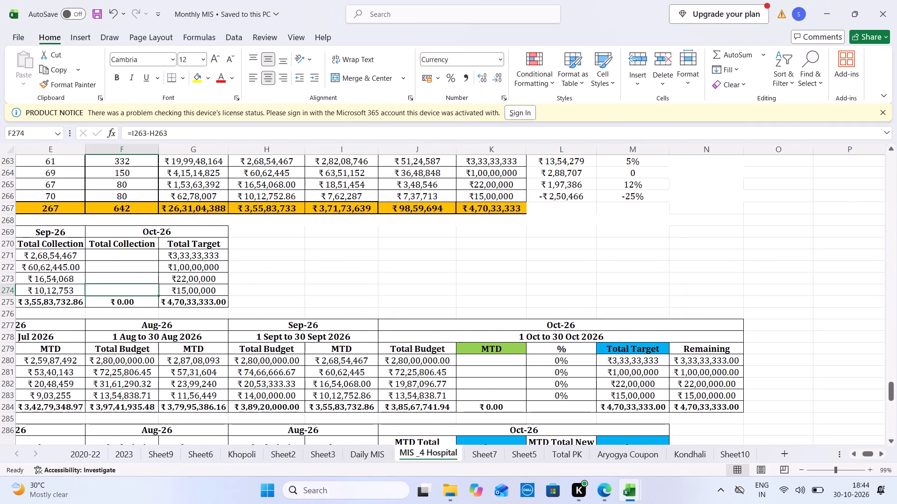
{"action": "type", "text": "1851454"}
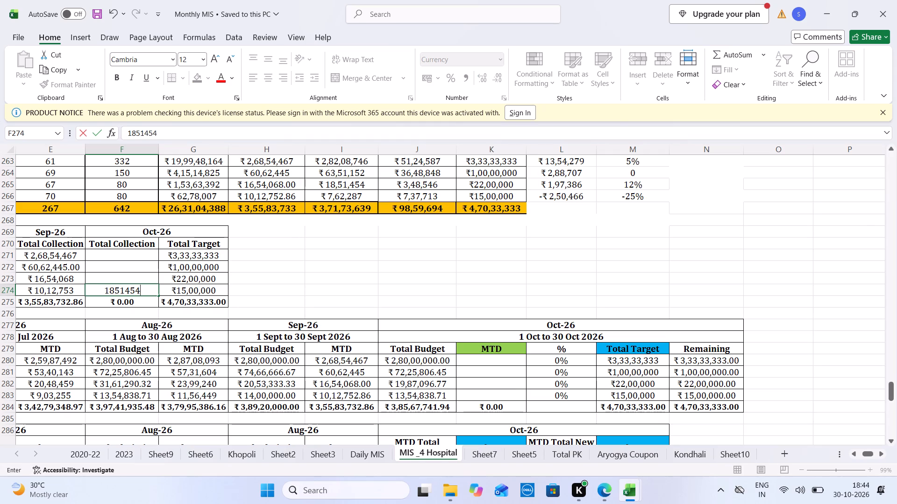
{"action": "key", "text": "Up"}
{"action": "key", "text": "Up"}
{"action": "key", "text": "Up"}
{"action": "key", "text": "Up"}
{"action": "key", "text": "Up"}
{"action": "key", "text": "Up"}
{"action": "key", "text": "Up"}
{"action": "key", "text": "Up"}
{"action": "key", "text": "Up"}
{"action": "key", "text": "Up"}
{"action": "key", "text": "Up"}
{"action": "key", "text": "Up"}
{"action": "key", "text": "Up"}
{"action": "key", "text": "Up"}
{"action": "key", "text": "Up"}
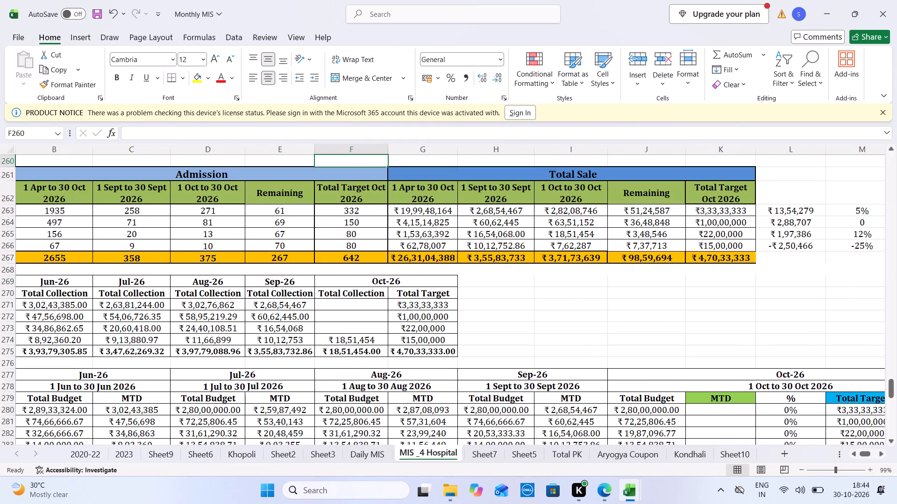
Move the Oct-26 Total Collection value from cell F274 up to Vizag's row in F273, and save Monthly MIS.
{"action": "left_click", "coordinate": [363, 342]}
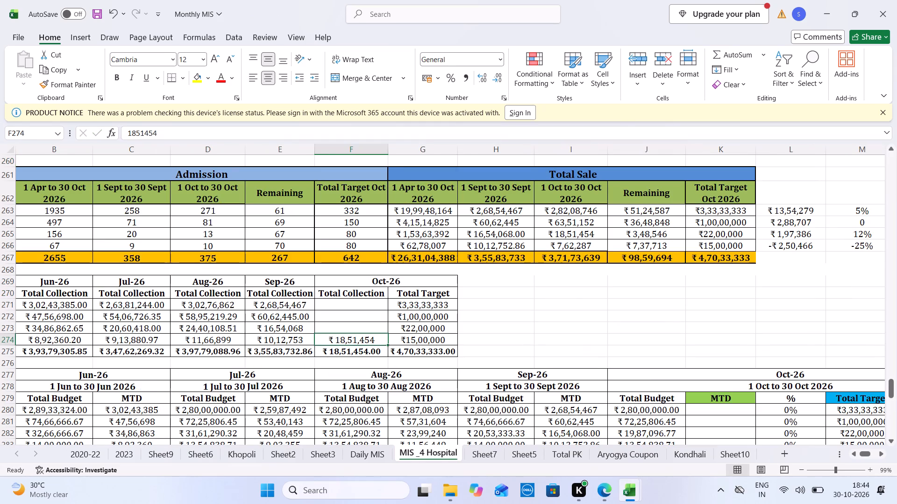
{"action": "key", "text": "ctrl+x"}
{"action": "key", "text": "Up"}
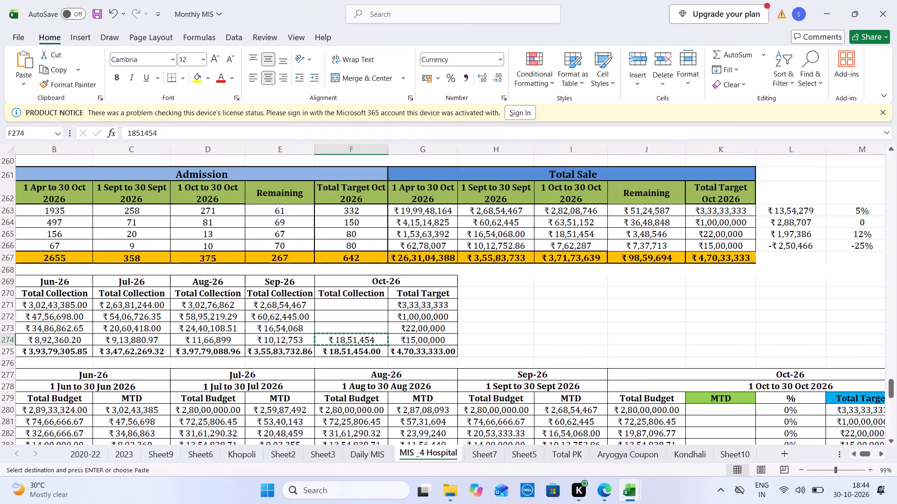
{"action": "key", "text": "ctrl+v"}
{"action": "key", "text": "Down"}
{"action": "key", "text": "ctrl+s"}
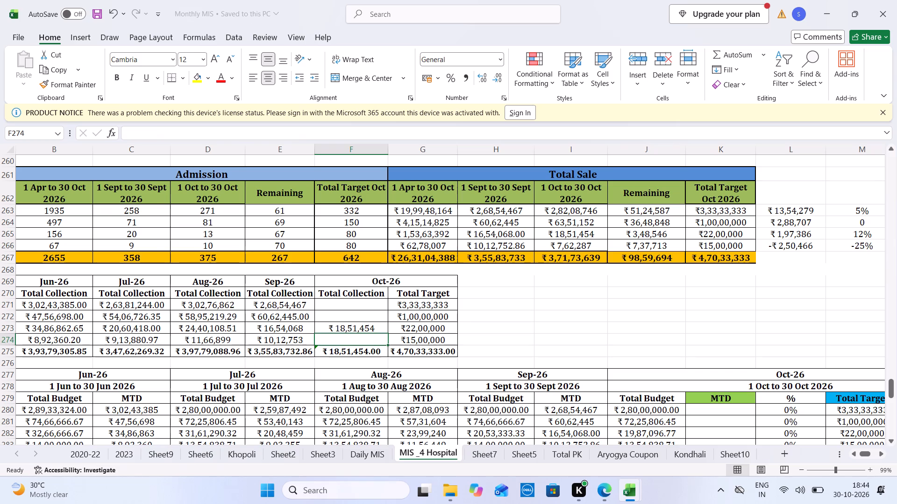
{"action": "key", "text": "ctrl+s"}
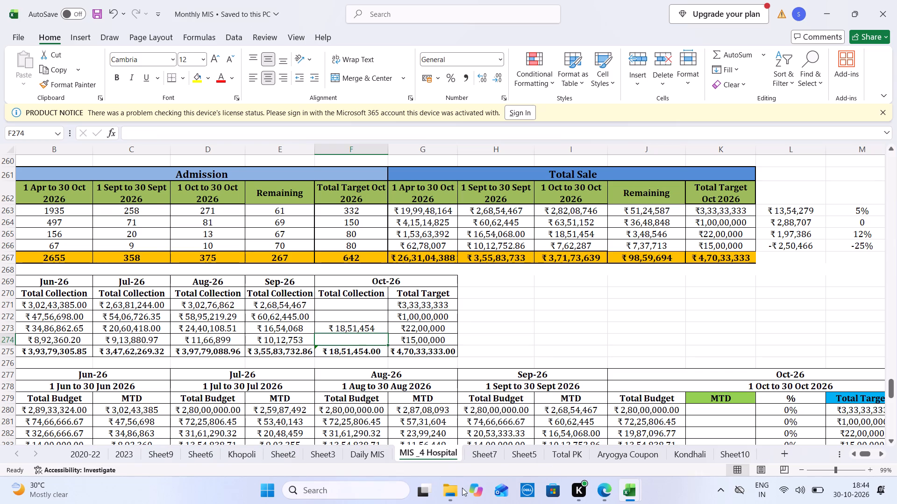
{"action": "left_click", "coordinate": [462, 488]}
{"action": "left_click", "coordinate": [226, 404]}
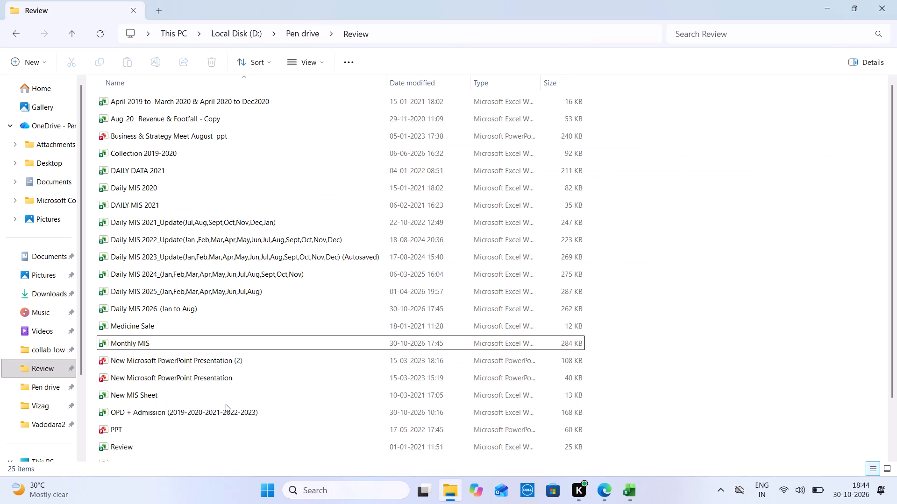
{"action": "double_click", "coordinate": [207, 408]}
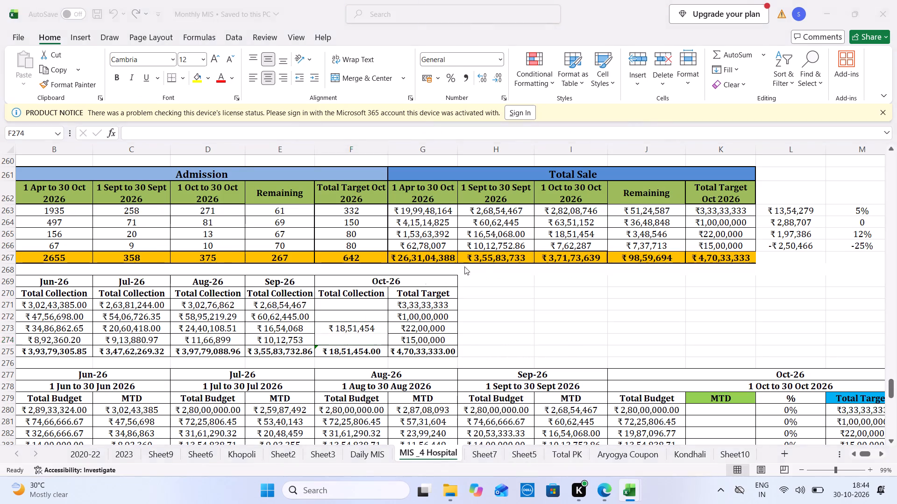
{"action": "left_click", "coordinate": [538, 182]}
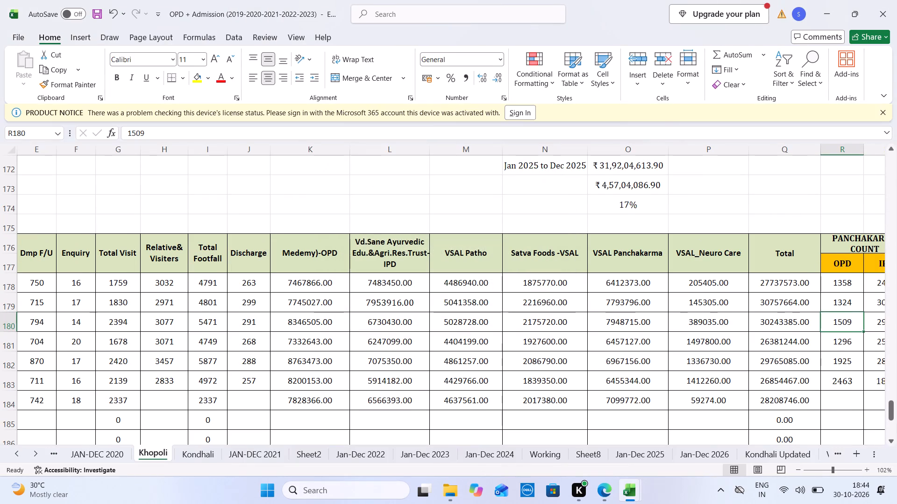
{"action": "left_click", "coordinate": [822, 458]}
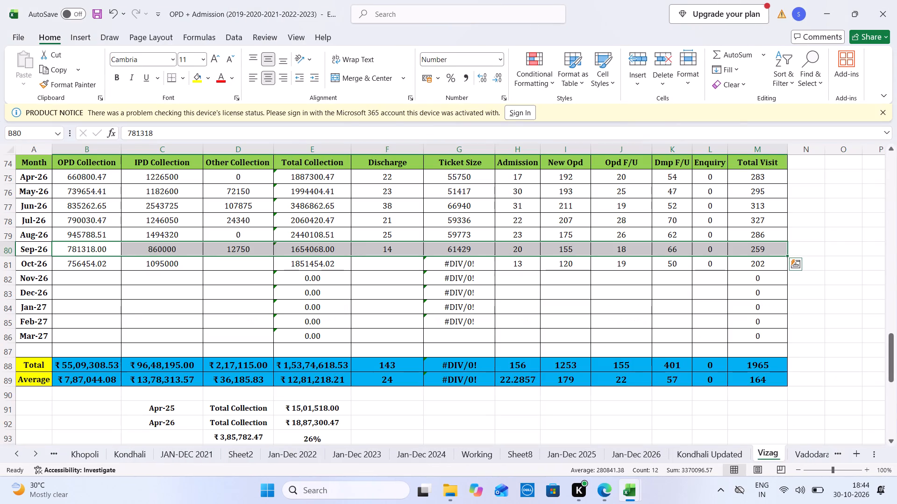
{"action": "left_click", "coordinate": [896, 0]}
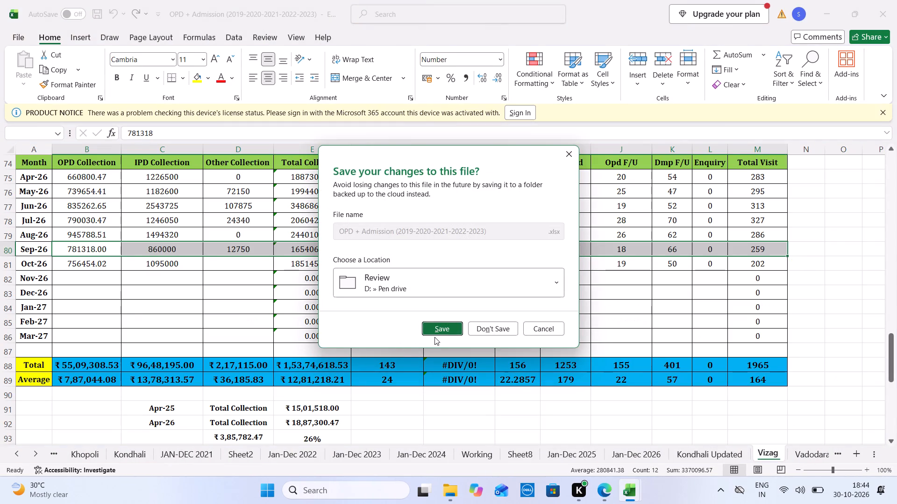
{"action": "left_click", "coordinate": [434, 337]}
{"action": "left_click", "coordinate": [450, 323]}
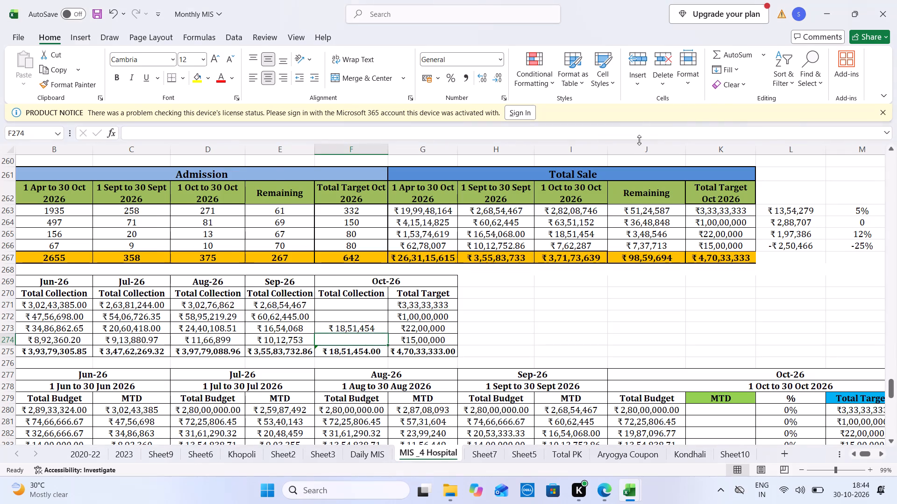
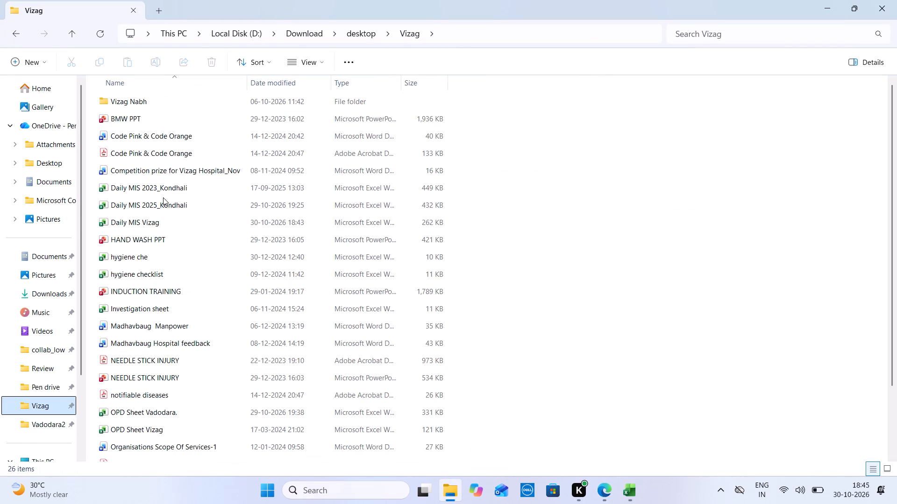
Open the OPD Sheet Vadodara workbook at the empty 30-10-2026 row and consult the oct-26 patient entries in opdsheet 2026 (1).
{"action": "double_click", "coordinate": [160, 410]}
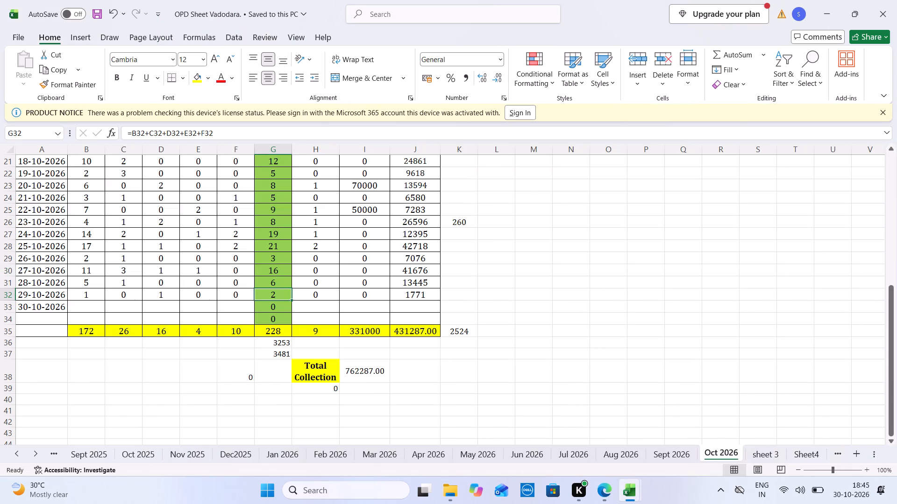
{"action": "left_click", "coordinate": [89, 309]}
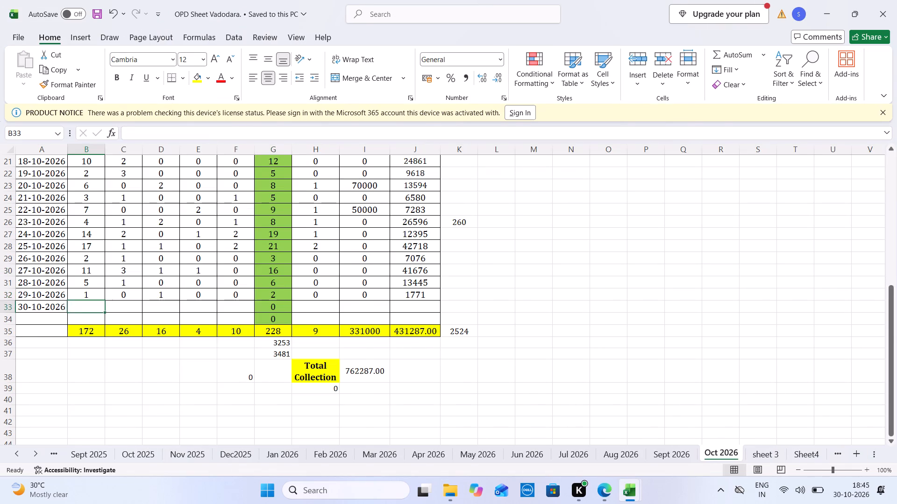
{"action": "key", "text": "ctrl+Tab"}
{"action": "key", "text": "Right"}
{"action": "key", "text": "Right"}
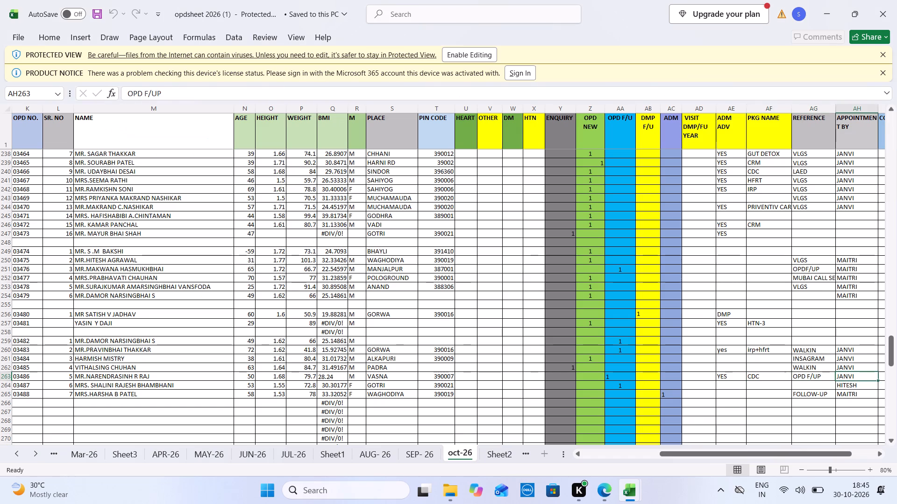
Fill columns B to F of the 30-10-2026 row in OPD Sheet Vadodara with 1, 4, 0, 1 and 1, using opdsheet 2026 (1).
{"action": "key", "text": "ctrl+Tab"}
{"action": "key", "text": "ctrl+Tab"}
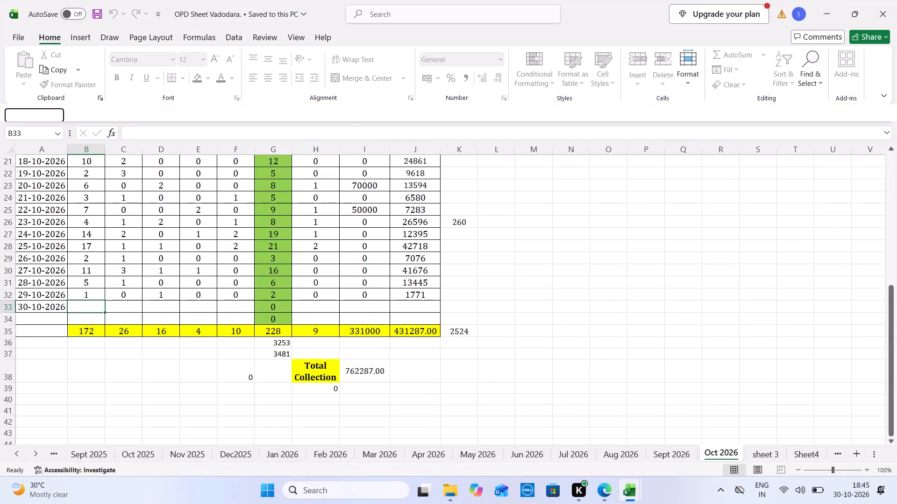
{"action": "key", "text": "ctrl+Tab"}
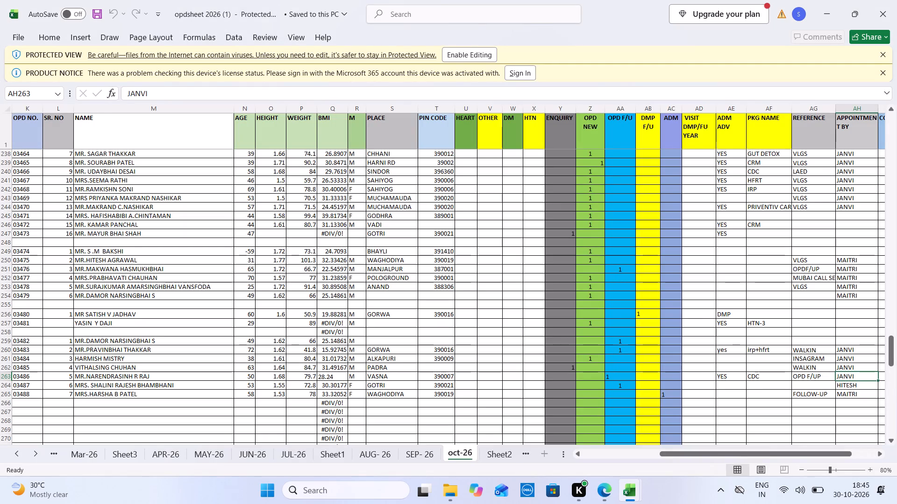
{"action": "left_click", "coordinate": [594, 343]}
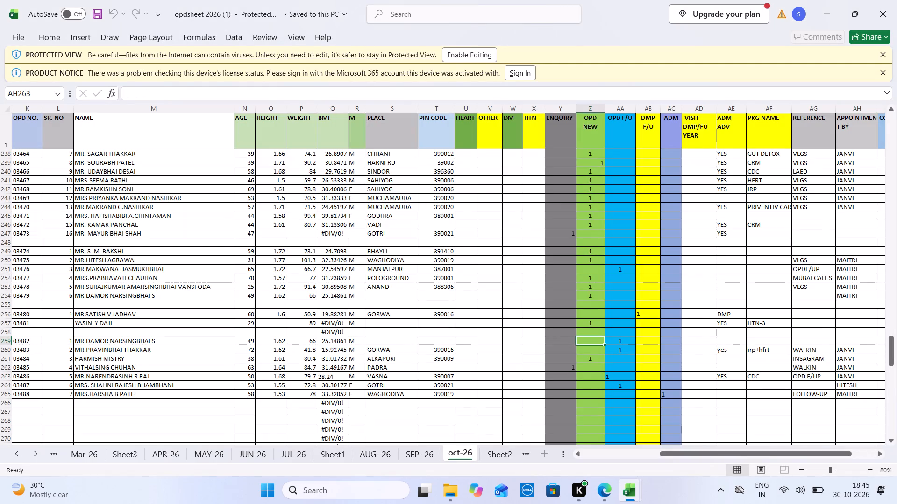
{"action": "key", "text": "ctrl+Tab"}
{"action": "key", "text": "ctrl+Tab"}
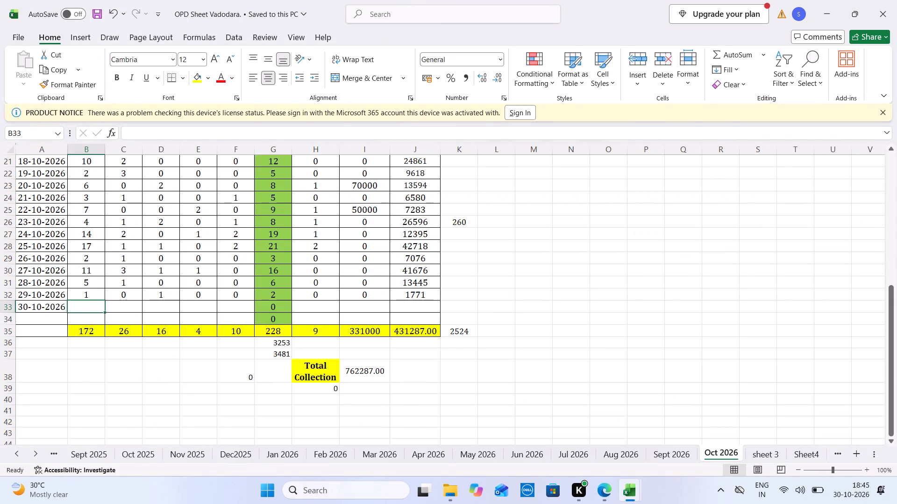
{"action": "key", "text": "1"}
{"action": "key", "text": "Tab"}
{"action": "key", "text": "ctrl+Tab"}
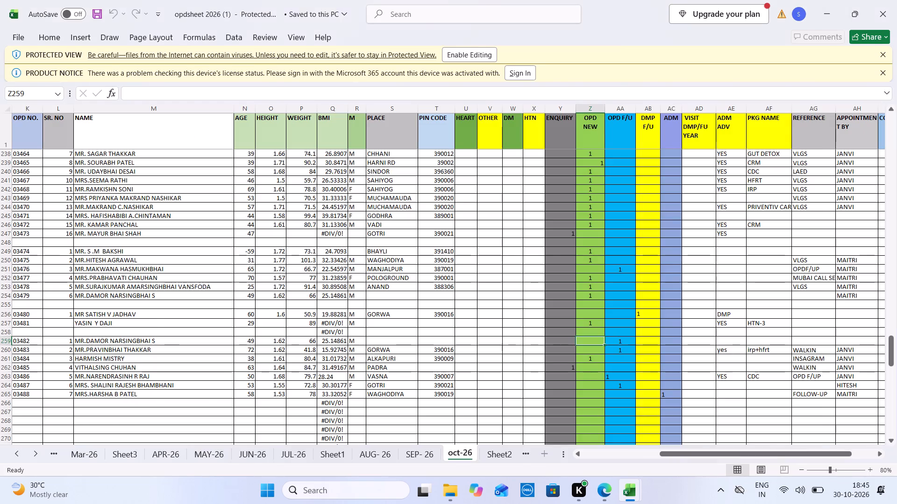
{"action": "key", "text": "ctrl+Tab"}
{"action": "key", "text": "ctrl+Tab"}
{"action": "key", "text": "4"}
{"action": "key", "text": "Tab"}
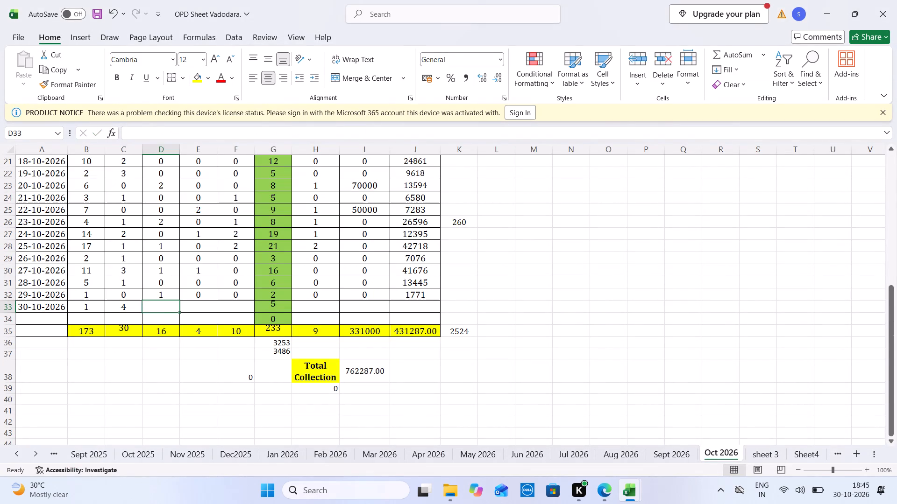
{"action": "key", "text": "0"}
{"action": "key", "text": "Tab"}
{"action": "key", "text": "1"}
{"action": "key", "text": "Tab"}
{"action": "key", "text": "1"}
{"action": "key", "text": "Tab"}
Review the last day's patient entries on the oct-26 sheet of opdsheet 2026 (1) and close that workbook.
{"action": "key", "text": "ctrl+Tab"}
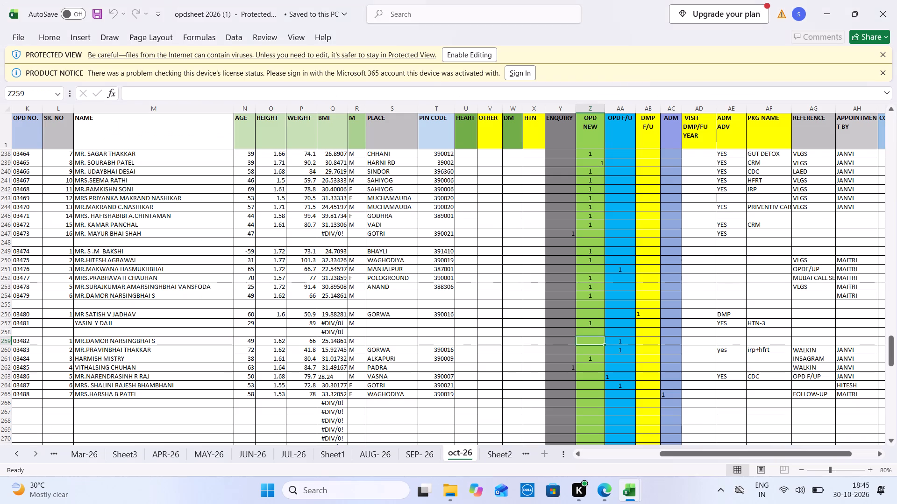
{"action": "key", "text": "Left"}
{"action": "key", "text": "Left"}
{"action": "key", "text": "Left"}
{"action": "key", "text": "Left"}
{"action": "key", "text": "Left"}
{"action": "key", "text": "Left"}
{"action": "key", "text": "Left"}
{"action": "key", "text": "Left"}
{"action": "key", "text": "Left"}
{"action": "key", "text": "Left"}
{"action": "key", "text": "Left"}
{"action": "left_click", "coordinate": [896, 0]}
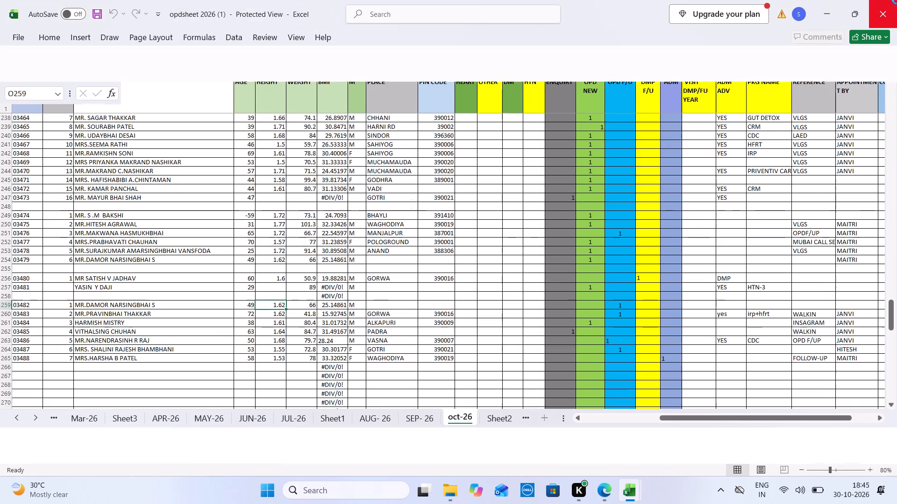
{"action": "key", "text": "ctrl+Tab"}
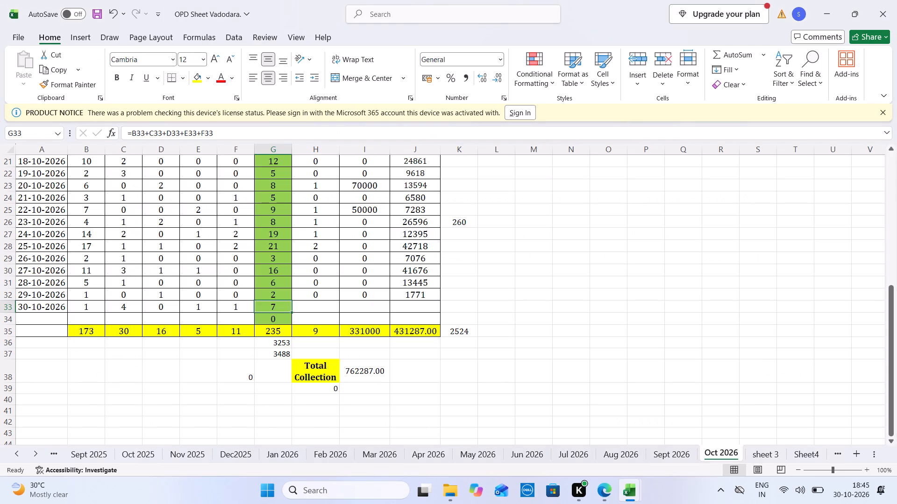
Delete the opdsheet 2026 (1) workbook from the Downloads folder in File Explorer.
{"action": "left_click", "coordinate": [446, 489]}
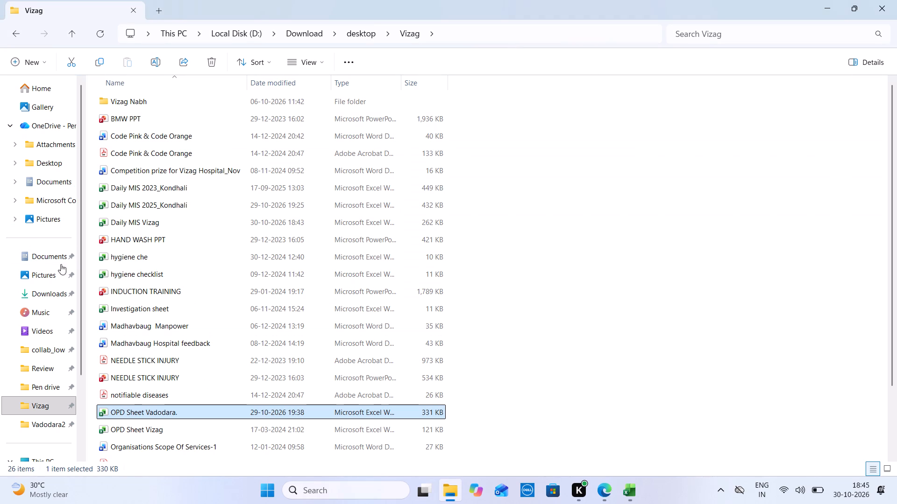
{"action": "left_click", "coordinate": [57, 295]}
{"action": "left_click", "coordinate": [171, 103]}
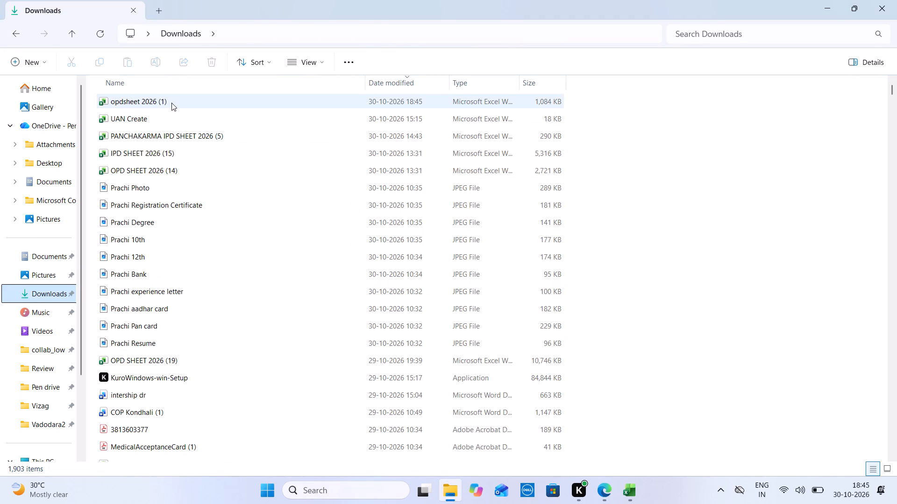
{"action": "left_click", "coordinate": [219, 61]}
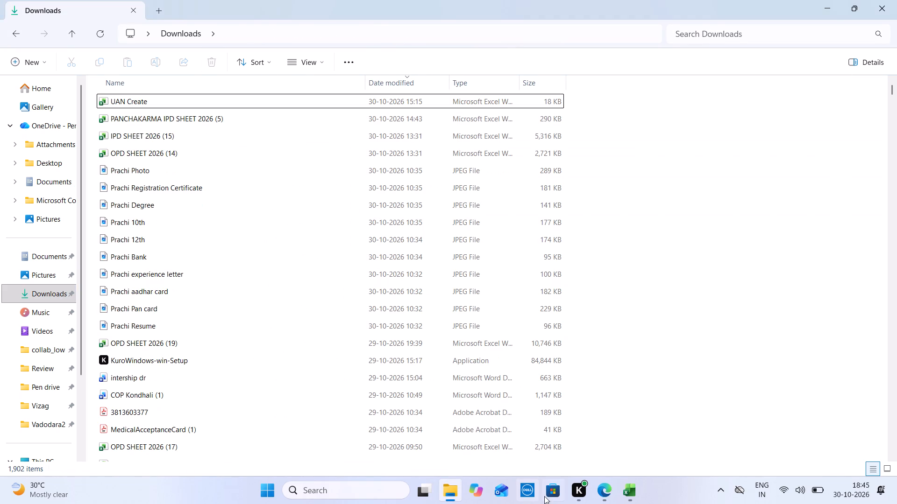
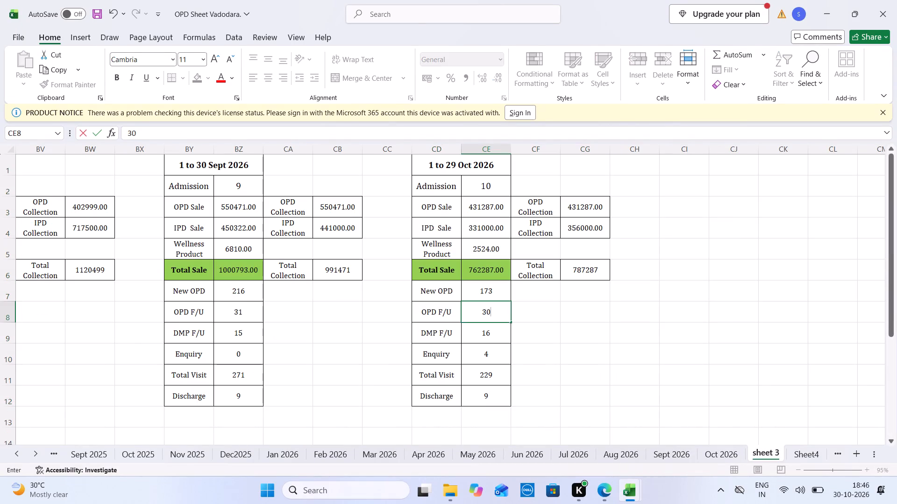
Complete OPD F/U as 30 and set Enquiry to 5 in the October summary on sheet 3, checking against the Oct 2026 totals.
{"action": "key", "text": "Down"}
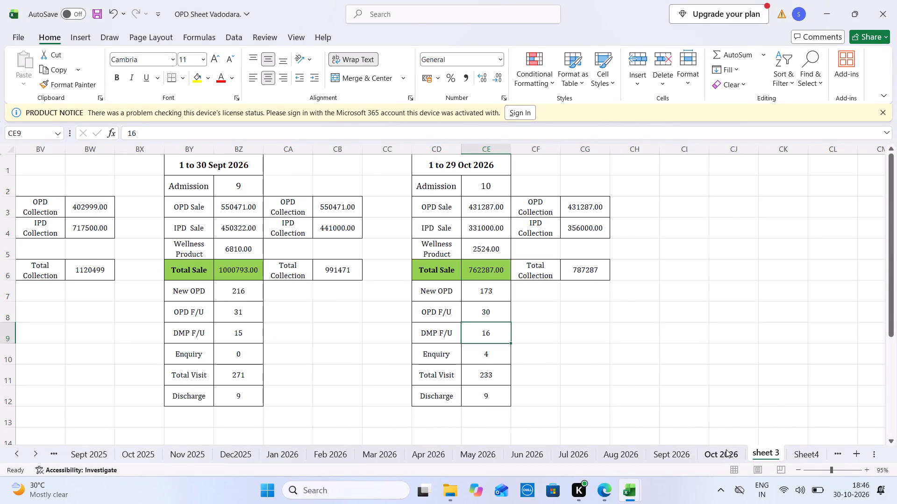
{"action": "left_click", "coordinate": [733, 454]}
{"action": "left_click", "coordinate": [775, 458]}
{"action": "key", "text": "Down"}
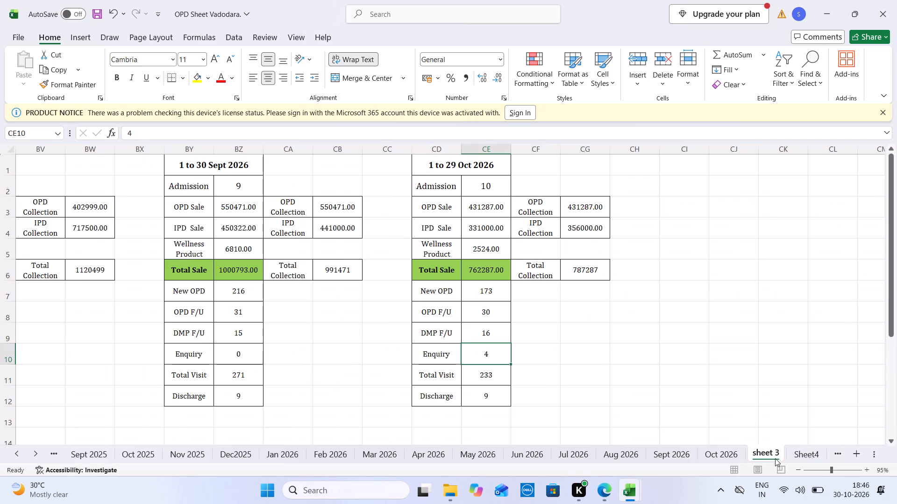
{"action": "key", "text": "5"}
{"action": "left_click", "coordinate": [732, 453]}
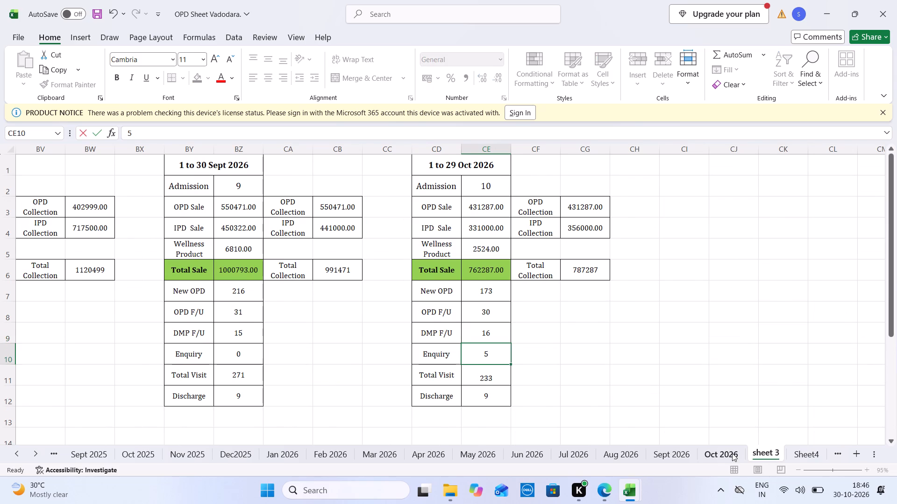
{"action": "left_click", "coordinate": [758, 453]}
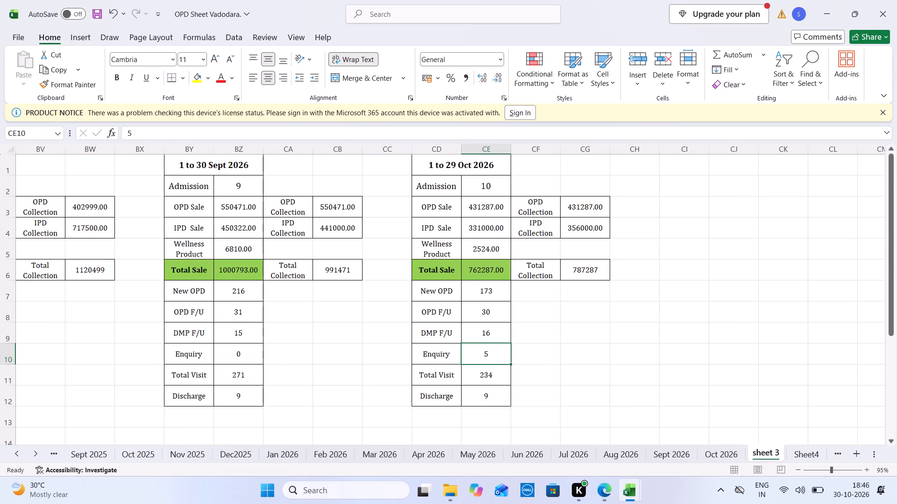
Set Admission to 11 in the October summary and change its heading to 1 to 30 Oct 2026.
{"action": "left_click", "coordinate": [492, 177]}
{"action": "type", "text": "11"}
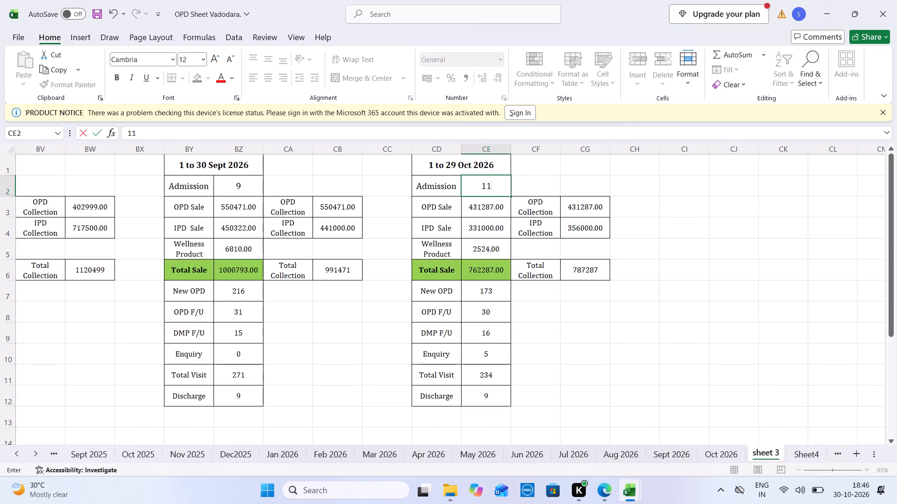
{"action": "triple_click", "coordinate": [454, 165]}
{"action": "left_click", "coordinate": [454, 165]}
{"action": "type", "text": "30"}
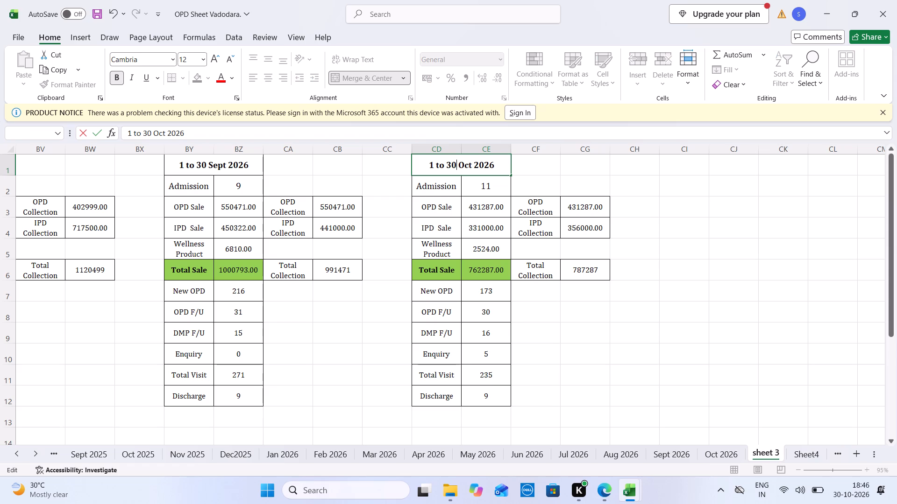
{"action": "left_click", "coordinate": [489, 343]}
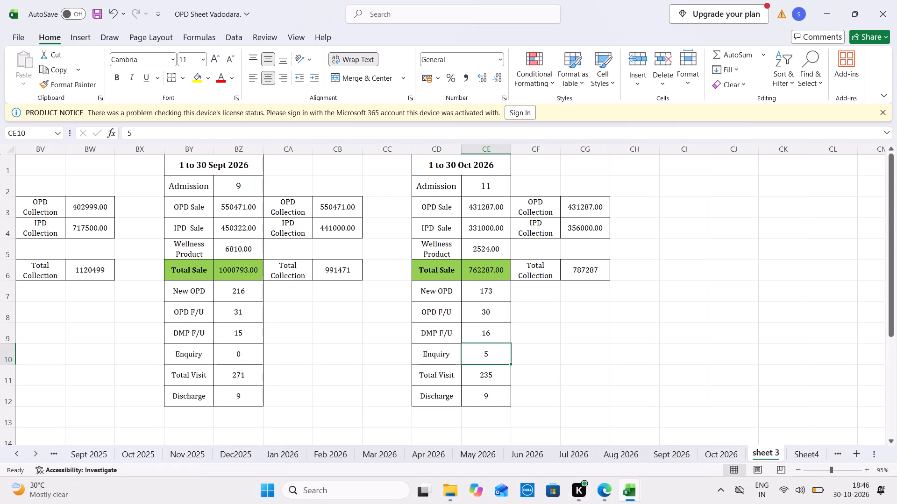
Set both OPD Sale and OPD Collection in the October summary to 442951, taken from the Oct 2026 sheet's total row.
{"action": "triple_click", "coordinate": [503, 224]}
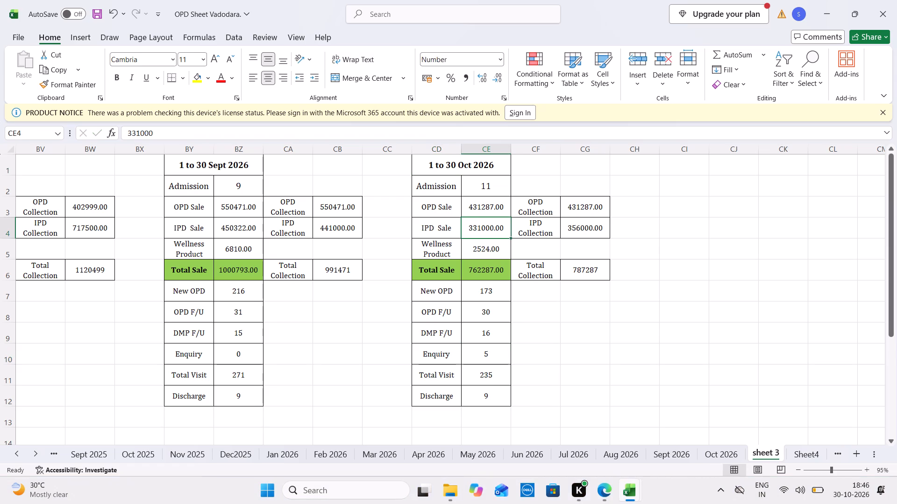
{"action": "key", "text": "Tab"}
{"action": "key", "text": "Left"}
{"action": "key", "text": "Up"}
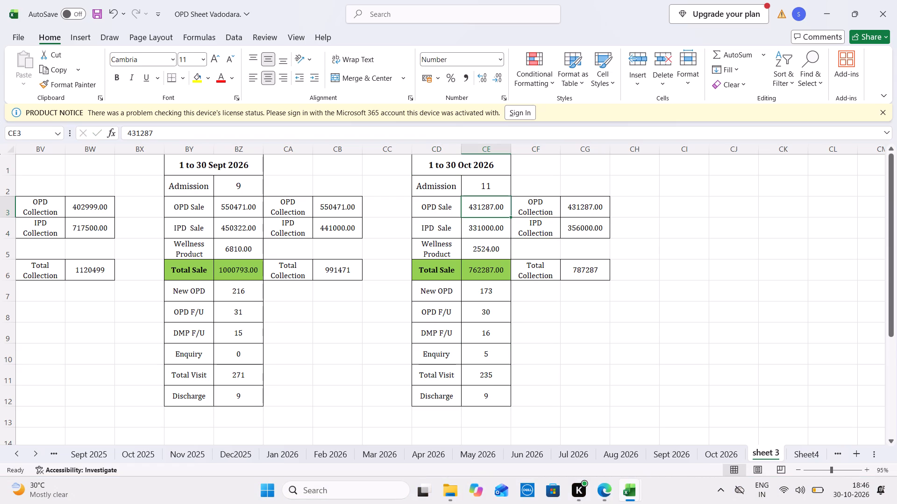
{"action": "left_click", "coordinate": [722, 455]}
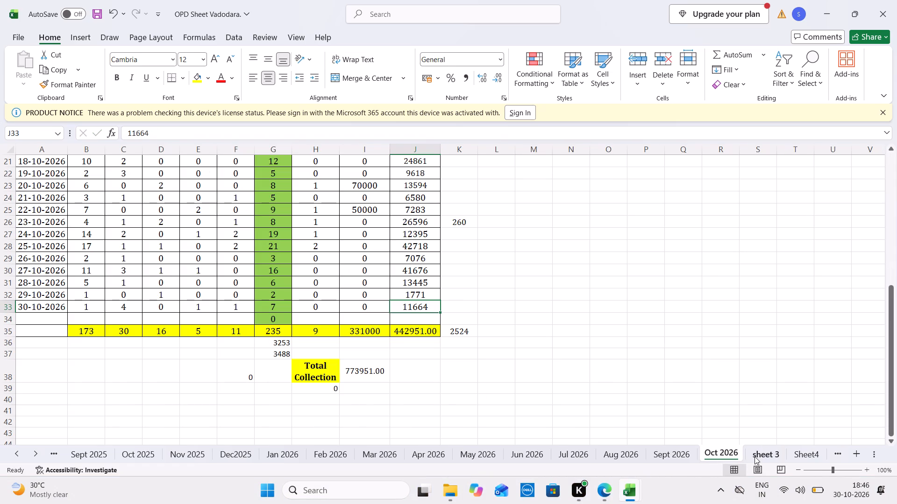
{"action": "left_click", "coordinate": [755, 456]}
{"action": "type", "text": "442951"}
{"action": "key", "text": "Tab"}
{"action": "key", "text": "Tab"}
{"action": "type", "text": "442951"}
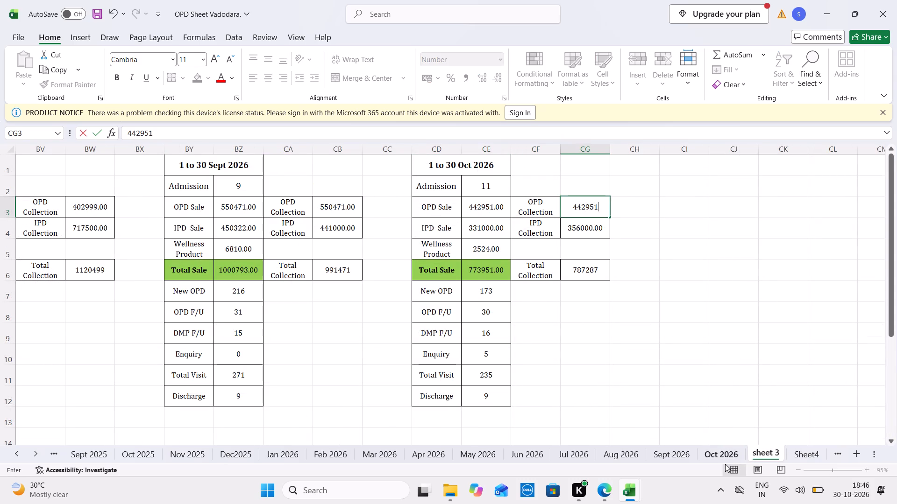
{"action": "left_click", "coordinate": [725, 464]}
{"action": "left_click", "coordinate": [724, 460]}
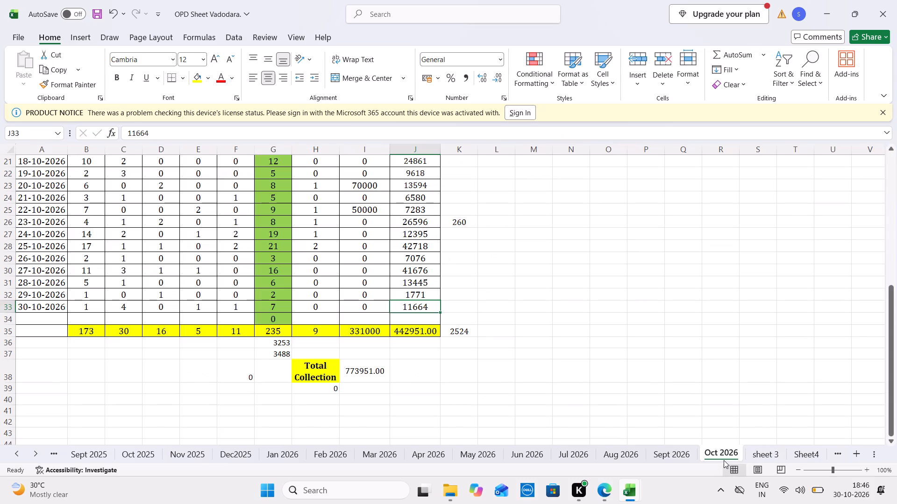
{"action": "left_click", "coordinate": [755, 456]}
{"action": "left_click", "coordinate": [685, 252]}
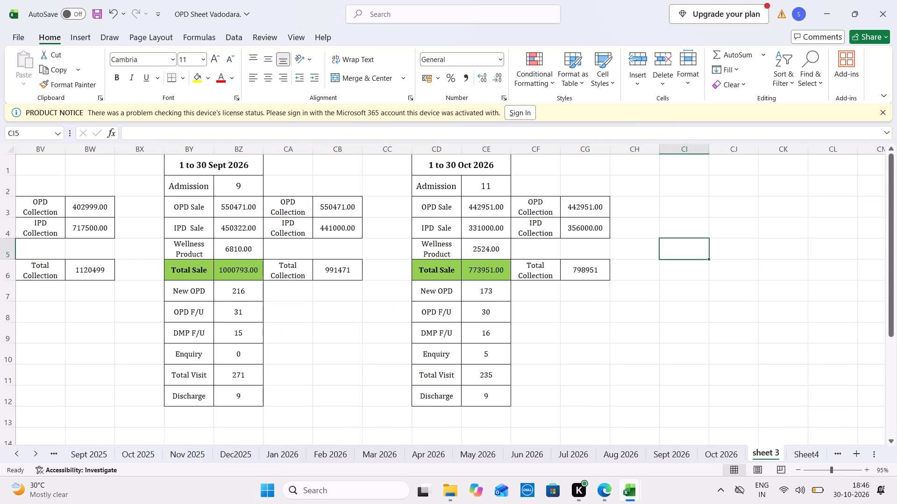
Select the October summary block on sheet 3 from its heading through the Total Visit row, including the collection columns.
{"action": "left_click_drag", "start_coordinate": [466, 168], "coordinate": [571, 368]}
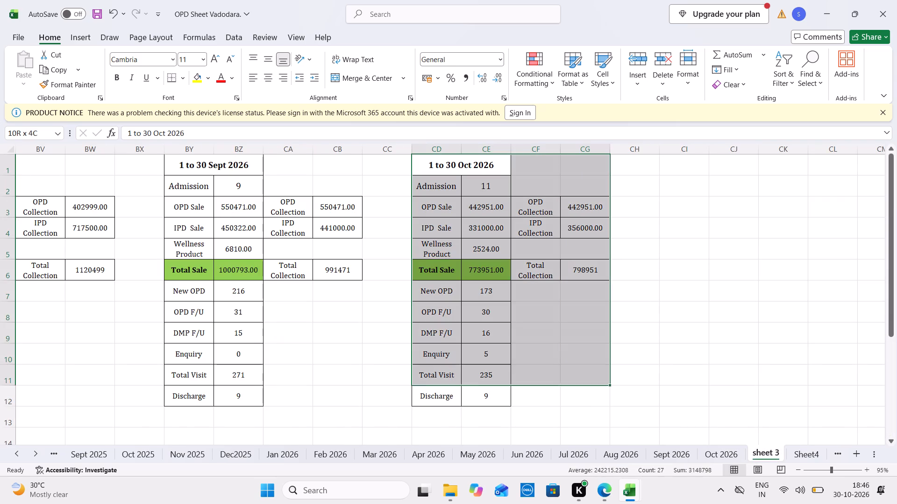
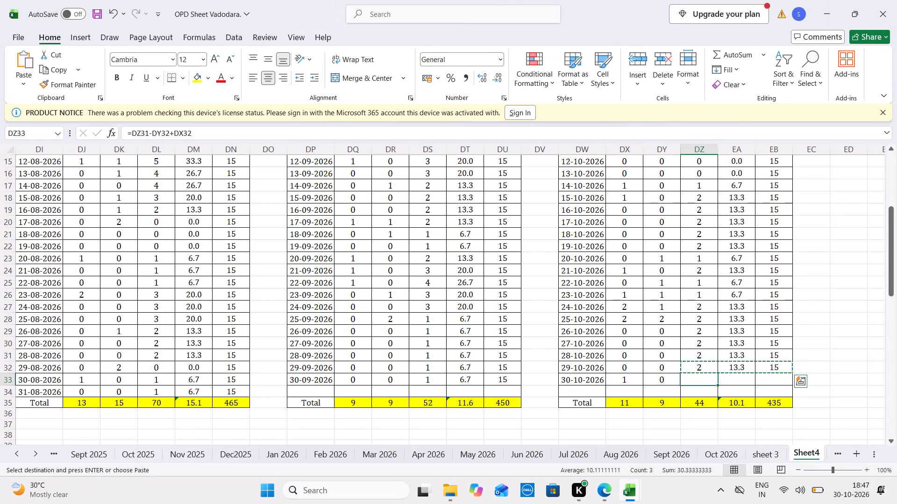
Paste the copied 29-10-2026 cells from the last three October columns on Sheet4 into the 30-10-2026 row.
{"action": "key", "text": "ctrl+v"}
In the Monthly MIS workbook's Occupancy Ratio table, set Vadodara's MTD Oct 2026 value to 10.4%.
{"action": "key", "text": "ctrl+Tab"}
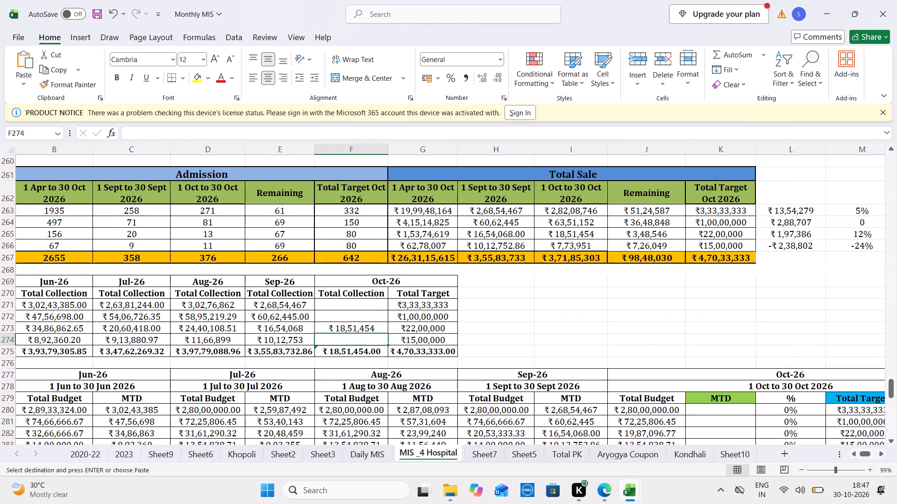
{"action": "left_click", "coordinate": [894, 422]}
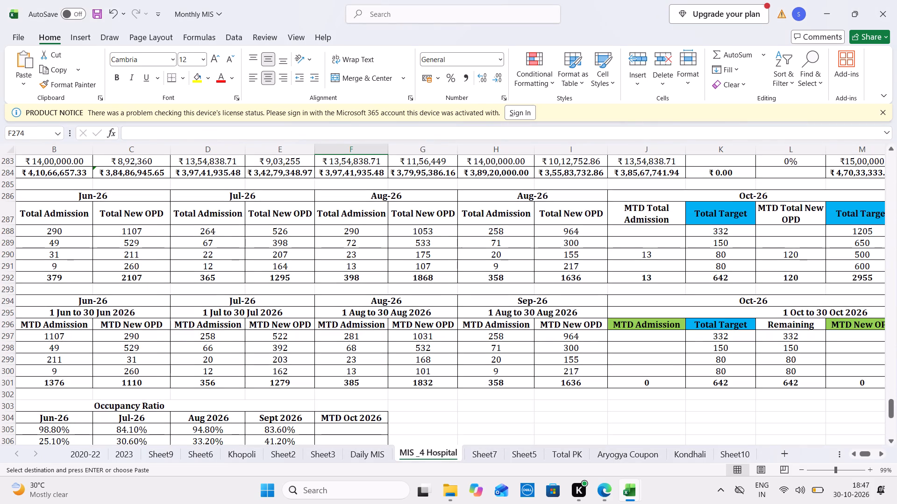
{"action": "left_click", "coordinate": [890, 434]}
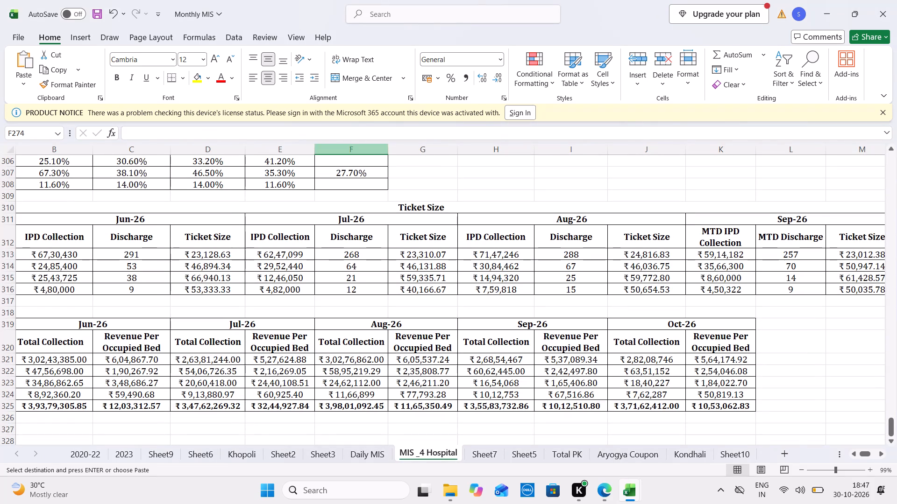
{"action": "left_click", "coordinate": [350, 182]}
{"action": "type", "text": "10.4"}
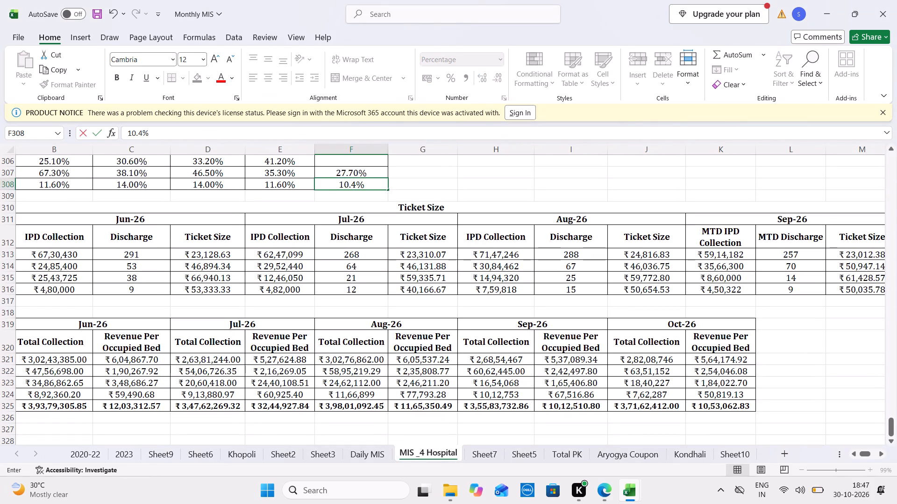
{"action": "key", "text": "Down"}
{"action": "key", "text": "Down"}
{"action": "key", "text": "Down"}
{"action": "key", "text": "Down"}
{"action": "key", "text": "Down"}
{"action": "key", "text": "Down"}
{"action": "key", "text": "Down"}
{"action": "key", "text": "Down"}
{"action": "key", "text": "Down"}
{"action": "key", "text": "Down"}
{"action": "key", "text": "Down"}
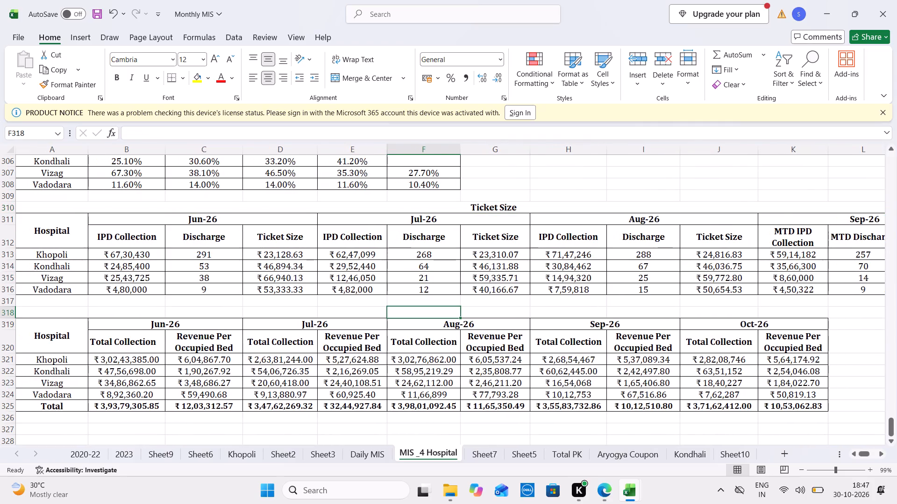
Using the Vadodara Oct 2026 totals, enter 11 as Vadodara's October MTD Total Admission and 173 as its MTD Total New OPD in Monthly MIS.
{"action": "key", "text": "Up"}
{"action": "key", "text": "Up"}
{"action": "key", "text": "Up"}
{"action": "key", "text": "Up"}
{"action": "key", "text": "Up"}
{"action": "key", "text": "Up"}
{"action": "key", "text": "Up"}
{"action": "key", "text": "Up"}
{"action": "key", "text": "Up"}
{"action": "key", "text": "Up"}
{"action": "key", "text": "Up"}
{"action": "key", "text": "Up"}
{"action": "key", "text": "Up"}
{"action": "key", "text": "Up"}
{"action": "key", "text": "Up"}
{"action": "key", "text": "Up"}
{"action": "key", "text": "Up"}
{"action": "key", "text": "Up"}
{"action": "key", "text": "Up"}
{"action": "key", "text": "Up"}
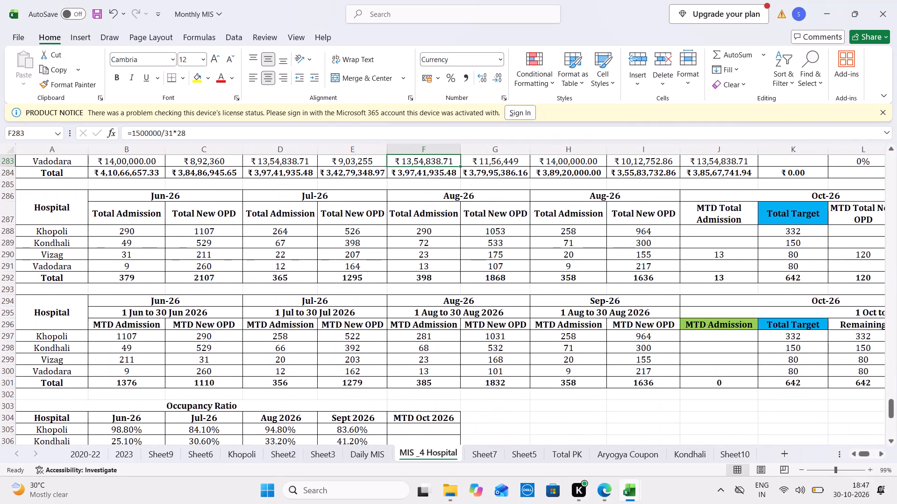
{"action": "left_click", "coordinate": [714, 259]}
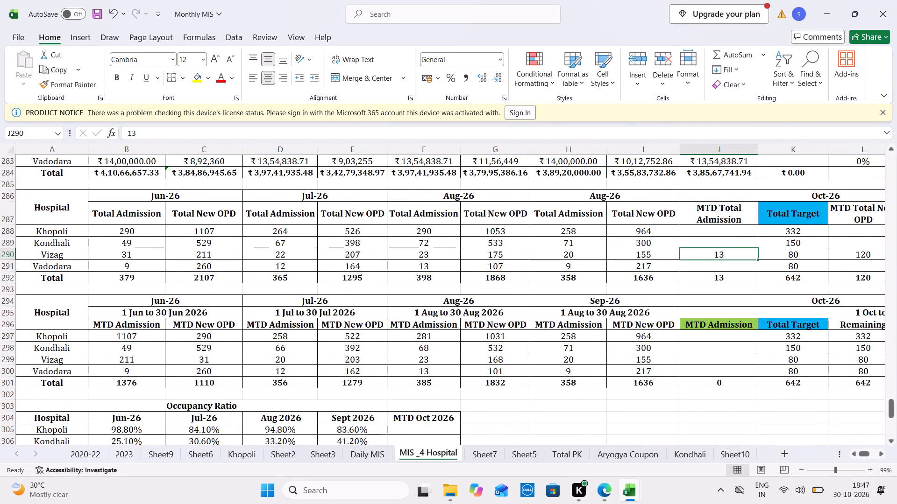
{"action": "key", "text": "Down"}
{"action": "key", "text": "ctrl+Tab"}
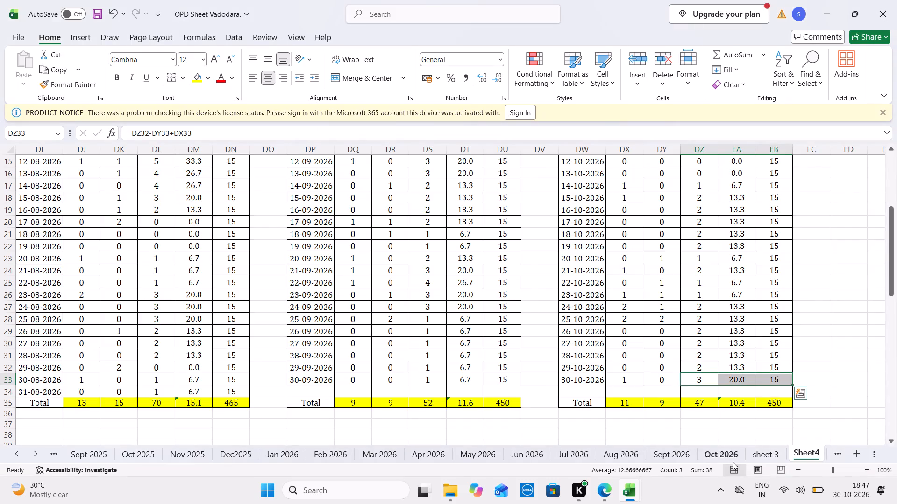
{"action": "left_click", "coordinate": [738, 454]}
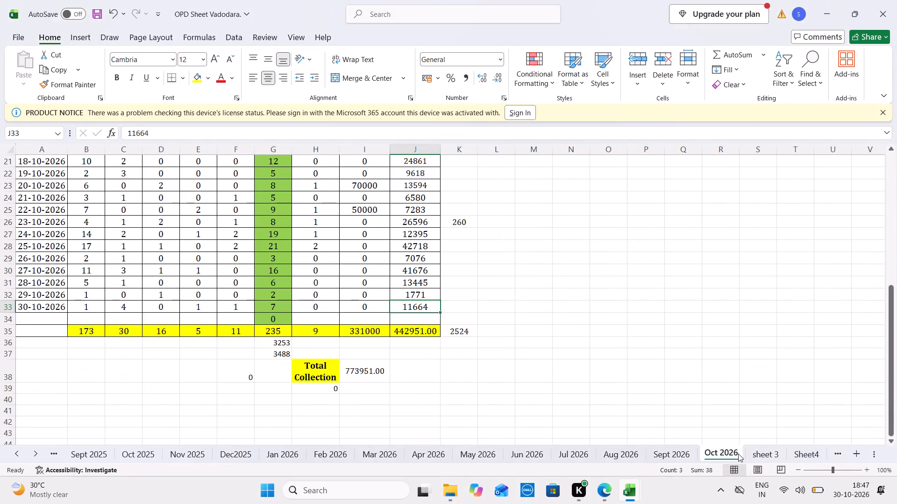
{"action": "key", "text": "ctrl+Tab"}
{"action": "type", "text": "11"}
{"action": "key", "text": "Tab"}
{"action": "key", "text": "Tab"}
{"action": "type", "text": "173"}
{"action": "key", "text": "Up"}
Enter 773951 as Vadodara's Oct-26 Total Collection in the monthly collection table.
{"action": "key", "text": "Up"}
{"action": "key", "text": "Up"}
{"action": "key", "text": "Up"}
{"action": "key", "text": "Up"}
{"action": "key", "text": "Up"}
{"action": "key", "text": "Up"}
{"action": "key", "text": "Up"}
{"action": "key", "text": "Up"}
{"action": "key", "text": "Up"}
{"action": "key", "text": "Up"}
{"action": "key", "text": "Up"}
{"action": "key", "text": "Up"}
{"action": "key", "text": "Up"}
{"action": "key", "text": "Up"}
{"action": "key", "text": "Up"}
{"action": "key", "text": "Up"}
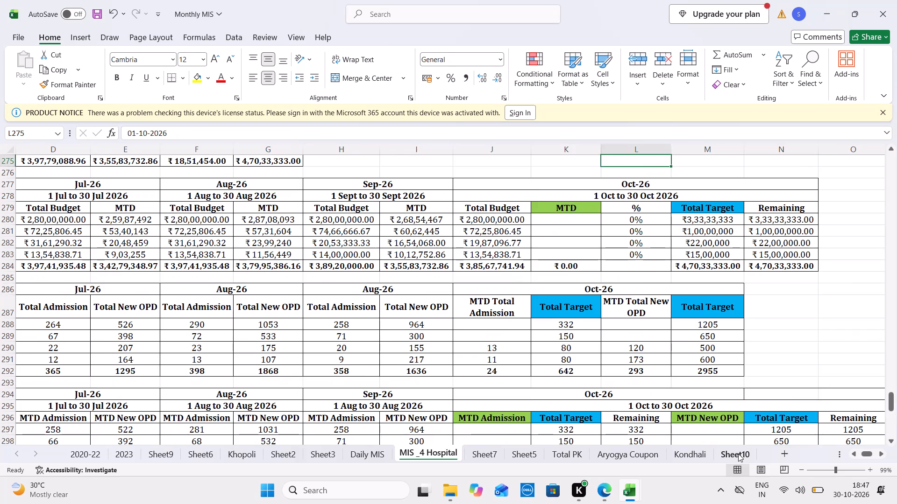
{"action": "key", "text": "Left"}
{"action": "key", "text": "Left"}
{"action": "key", "text": "Left"}
{"action": "key", "text": "Left"}
{"action": "key", "text": "Left"}
{"action": "key", "text": "Left"}
{"action": "key", "text": "Left"}
{"action": "key", "text": "Left"}
{"action": "key", "text": "Left"}
{"action": "key", "text": "Left"}
{"action": "key", "text": "Left"}
{"action": "key", "text": "Left"}
{"action": "key", "text": "Left"}
{"action": "key", "text": "Left"}
{"action": "key", "text": "Left"}
{"action": "key", "text": "Up"}
{"action": "key", "text": "Up"}
{"action": "key", "text": "Up"}
{"action": "key", "text": "Up"}
{"action": "key", "text": "Up"}
{"action": "key", "text": "Up"}
{"action": "key", "text": "Up"}
{"action": "key", "text": "Up"}
{"action": "key", "text": "Up"}
{"action": "key", "text": "Up"}
{"action": "key", "text": "Up"}
{"action": "key", "text": "Up"}
{"action": "key", "text": "Up"}
{"action": "key", "text": "Up"}
{"action": "key", "text": "Up"}
{"action": "key", "text": "Up"}
{"action": "key", "text": "Up"}
{"action": "key", "text": "Up"}
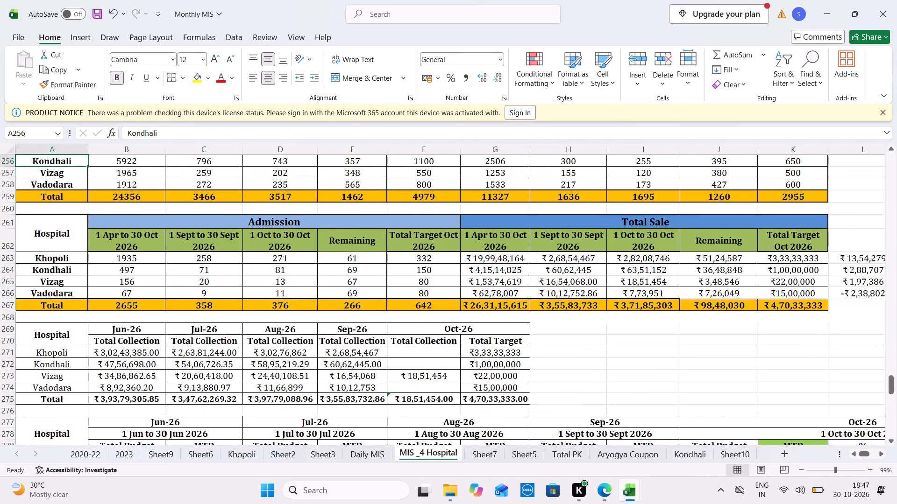
{"action": "left_click", "coordinate": [452, 382]}
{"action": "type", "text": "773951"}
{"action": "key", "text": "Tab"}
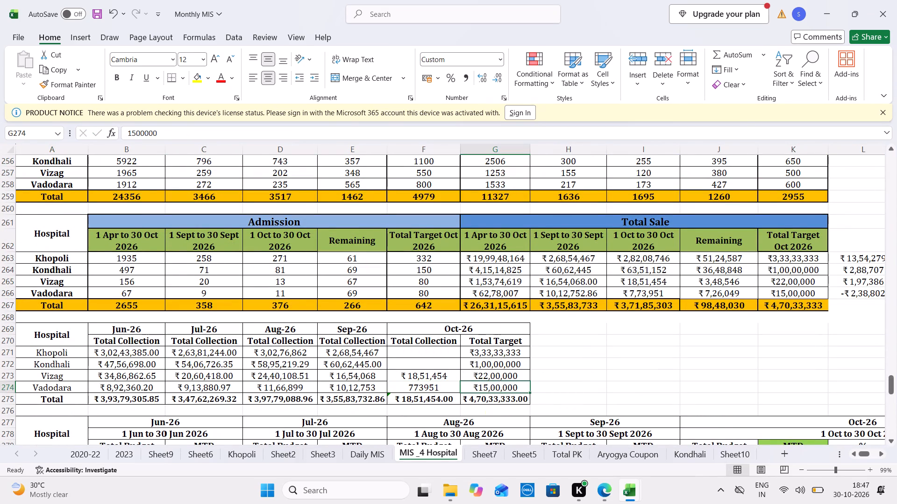
Give Vadodara's Oct-26 Total Collection cell all borders and Currency format without decimals, and save Monthly MIS.
{"action": "left_click", "coordinate": [428, 391]}
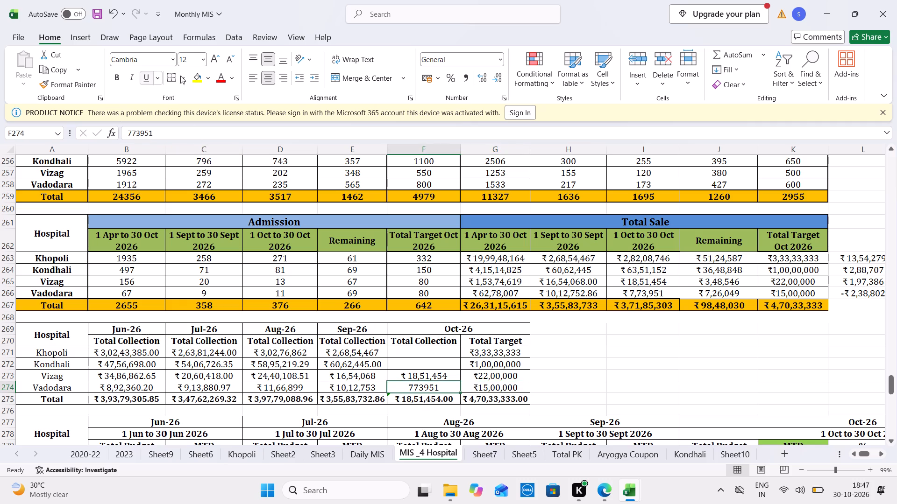
{"action": "left_click", "coordinate": [188, 75]}
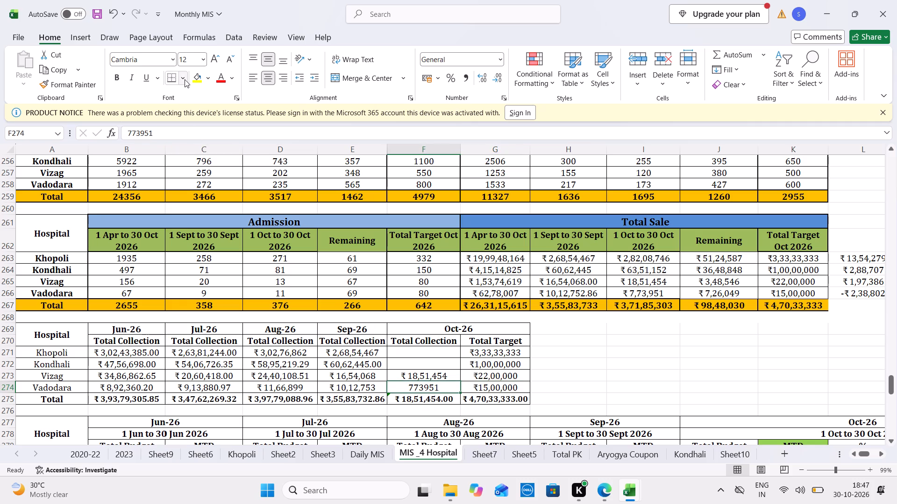
{"action": "left_click", "coordinate": [184, 79]}
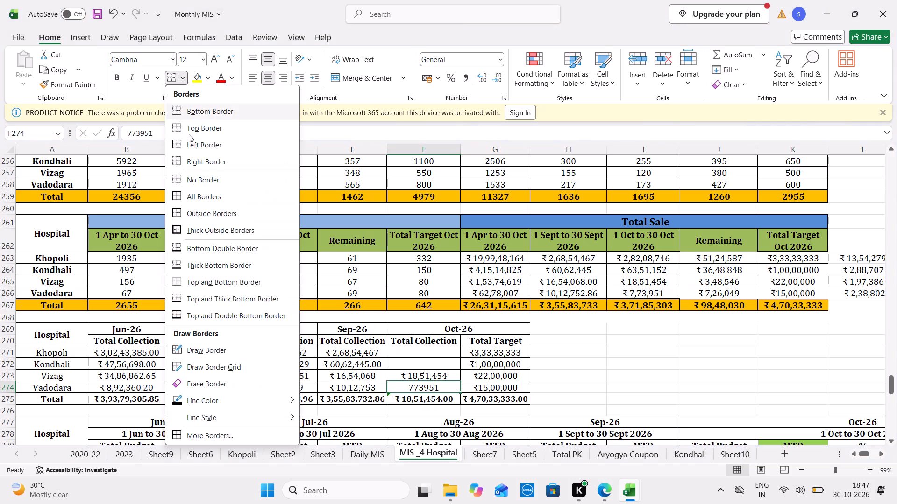
{"action": "left_click", "coordinate": [222, 194]}
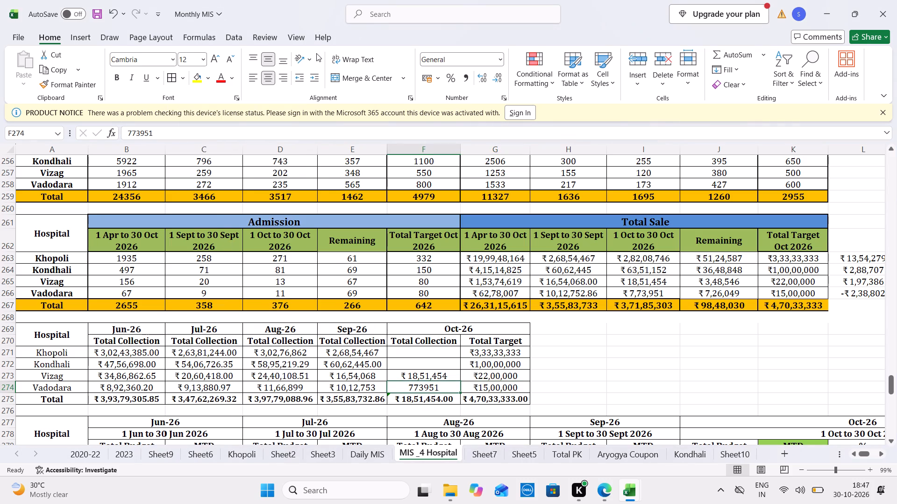
{"action": "left_click", "coordinate": [502, 62]}
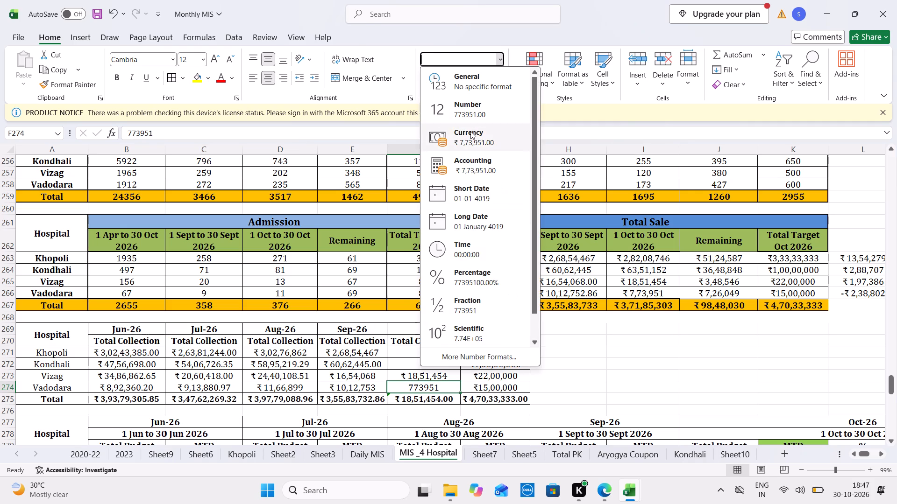
{"action": "left_click", "coordinate": [470, 131]}
{"action": "triple_click", "coordinate": [501, 78]}
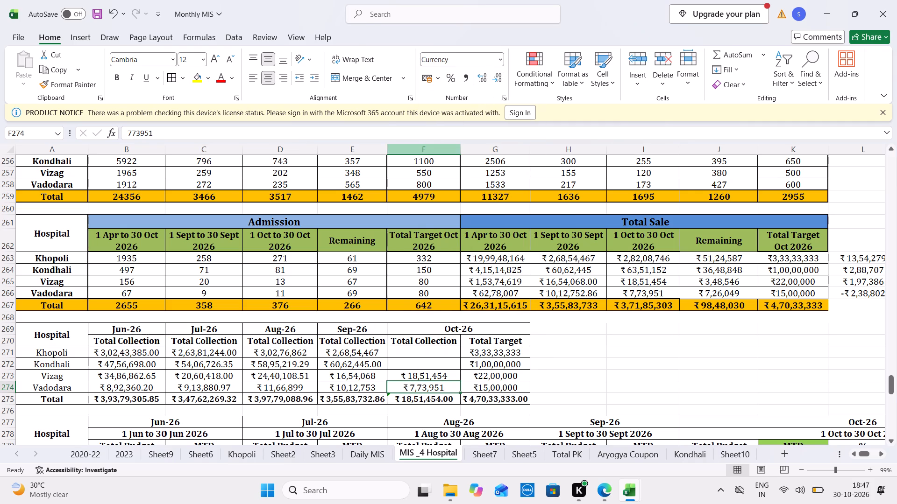
{"action": "key", "text": "ctrl+s"}
Open the OPD + Admission workbook from the Review folder without updating links, check the Vadodara sheet's October row, and close the workbook.
{"action": "key", "text": "ctrl+Tab"}
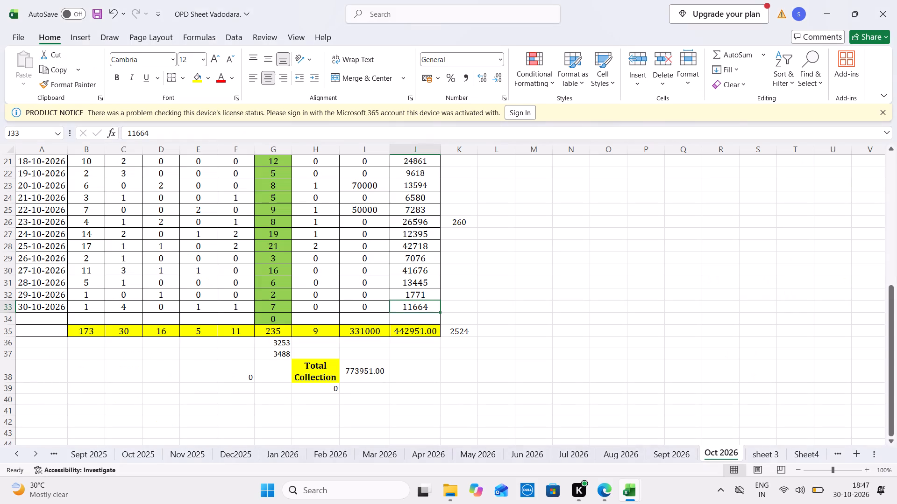
{"action": "left_click", "coordinate": [450, 490]}
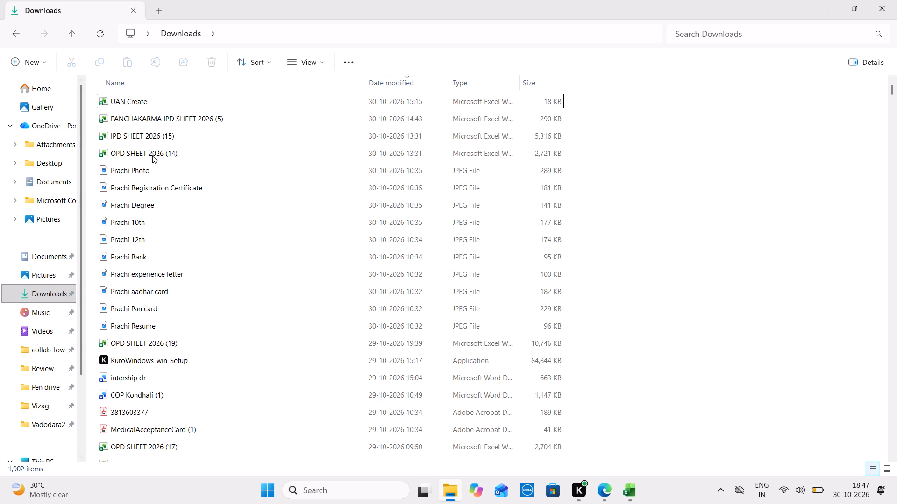
{"action": "left_click", "coordinate": [46, 366]}
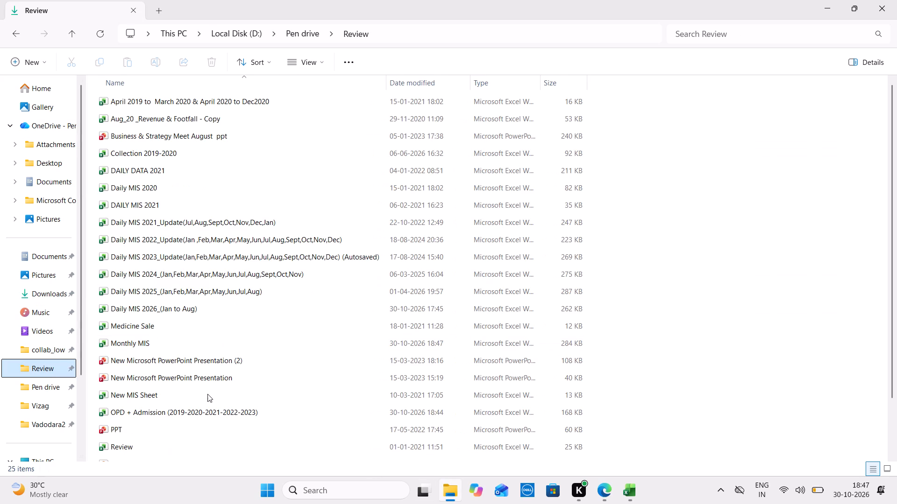
{"action": "double_click", "coordinate": [212, 406]}
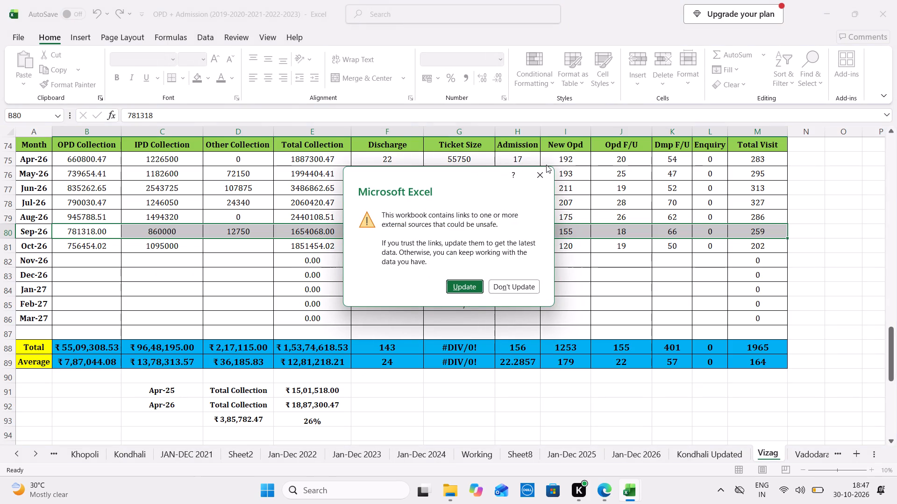
{"action": "left_click", "coordinate": [541, 194]}
{"action": "left_click", "coordinate": [543, 168]}
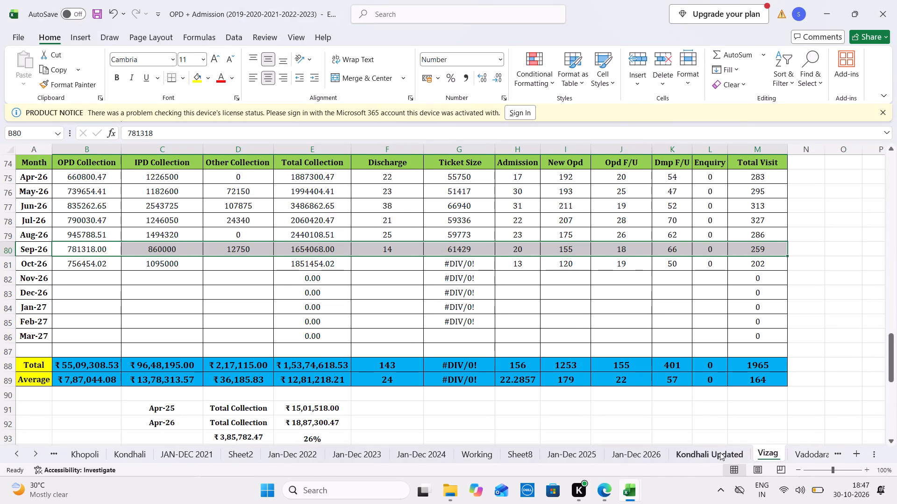
{"action": "left_click", "coordinate": [818, 458]}
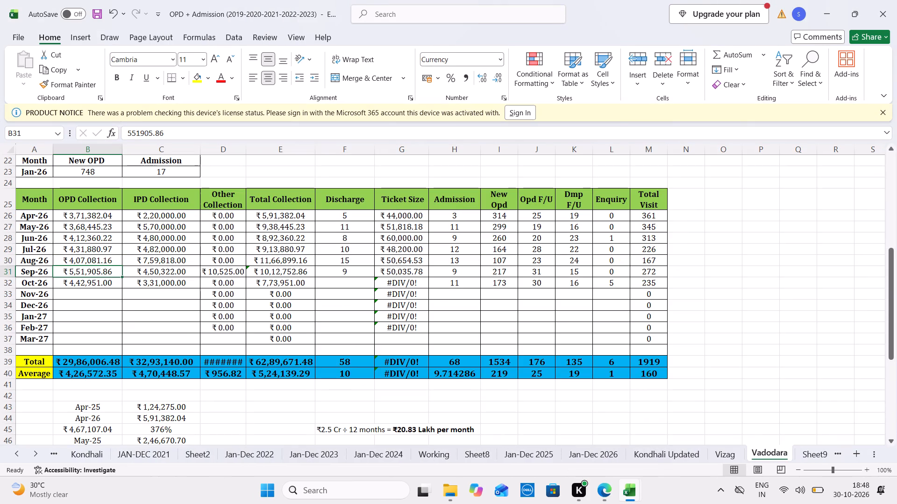
{"action": "left_click", "coordinate": [896, 0]}
{"action": "left_click", "coordinate": [452, 327]}
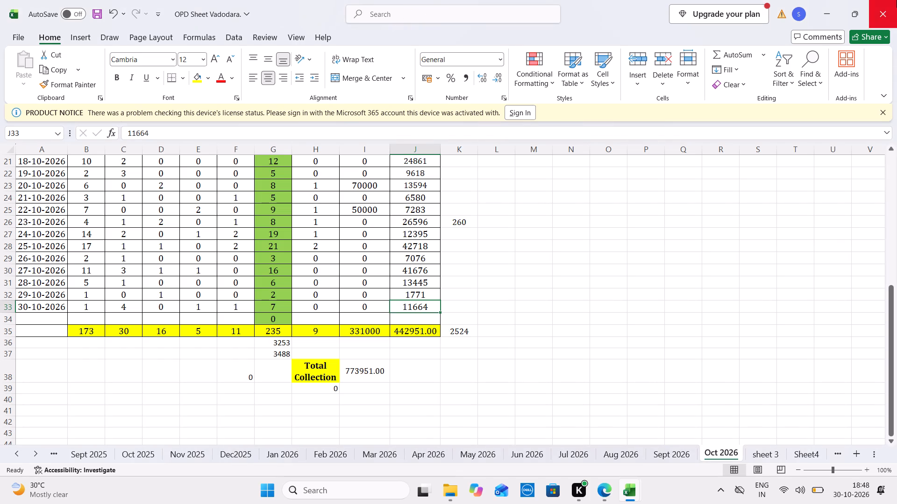
Close the OPD Sheet Vadodara workbook.
{"action": "left_click", "coordinate": [896, 0]}
{"action": "left_click", "coordinate": [430, 333]}
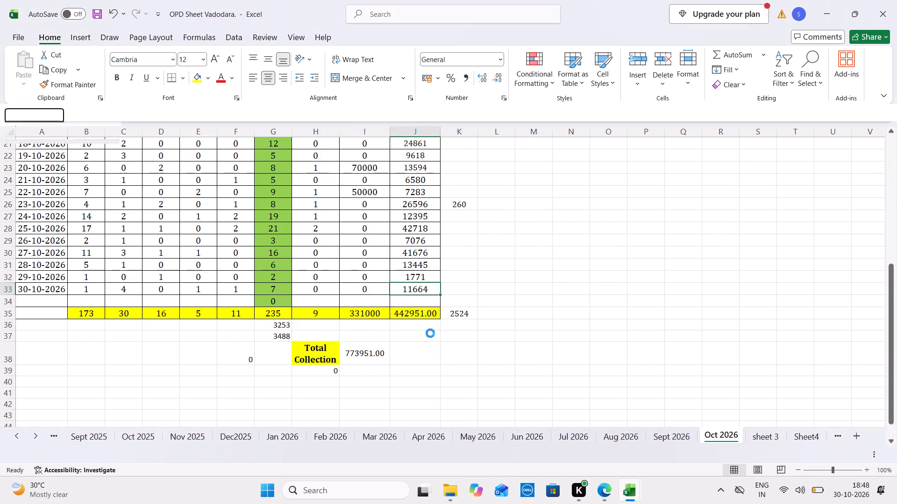
Switch to File Explorer and open the Vizag folder.
{"action": "left_click", "coordinate": [449, 488]}
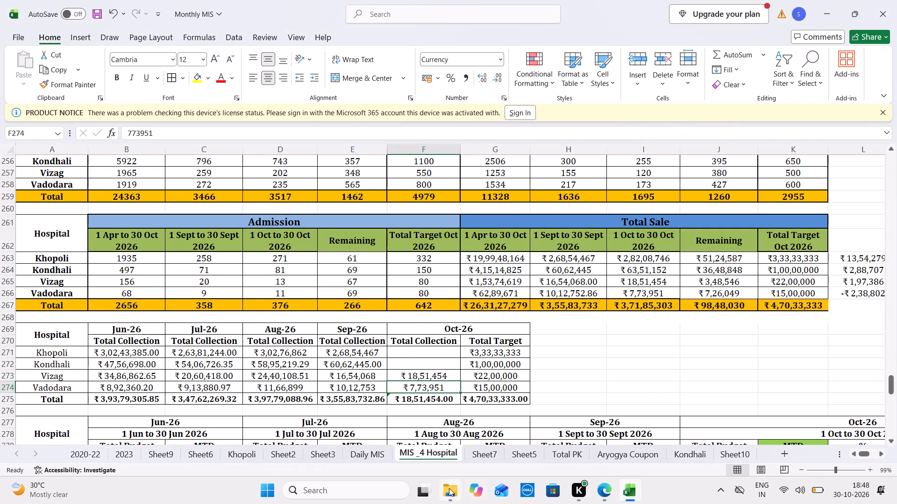
{"action": "left_click", "coordinate": [61, 404]}
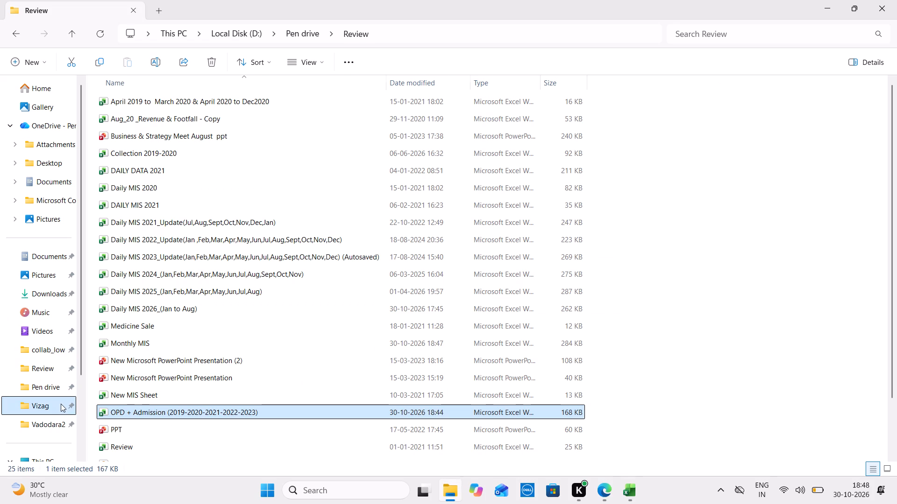
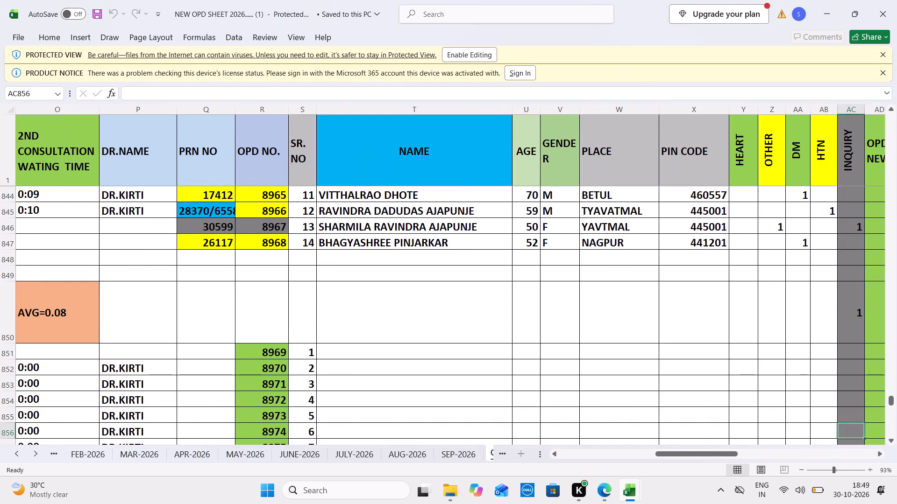
Check the inquiry, OPD new, follow-up and admission totals below the last patient entries, and switch to the Daily MIS 2025_Kondhali workbook.
{"action": "key", "text": "Right"}
{"action": "key", "text": "Right"}
{"action": "key", "text": "Right"}
{"action": "key", "text": "Right"}
{"action": "key", "text": "Right"}
{"action": "key", "text": "Right"}
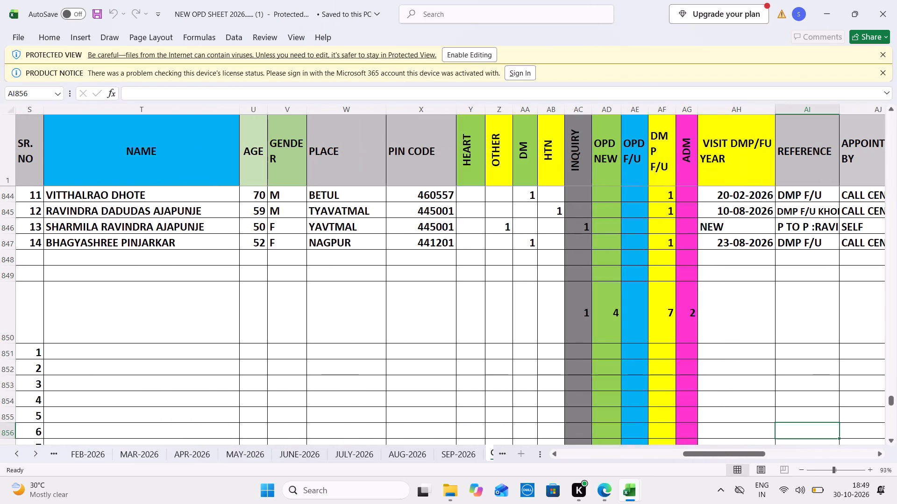
{"action": "left_click", "coordinate": [605, 327]}
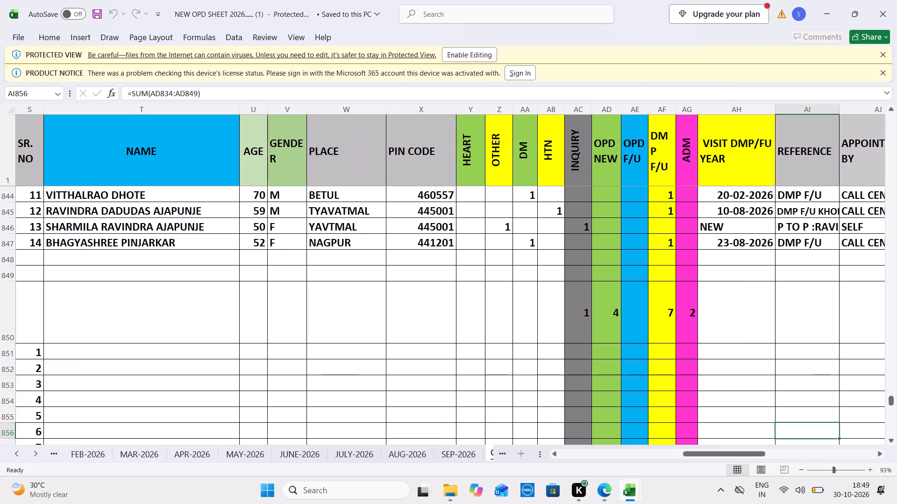
{"action": "key", "text": "ctrl+Tab"}
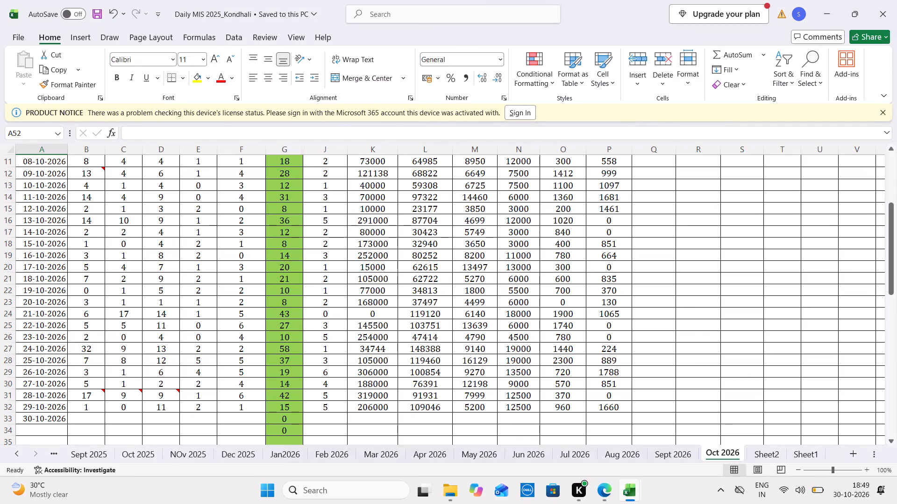
Using the totals in NEW OPD SHEET, enter 4, 0, 7, 1 and 2 in columns B to F of Kondhali's 30-10-2026 row.
{"action": "key", "text": "ctrl+Tab"}
{"action": "key", "text": "ctrl+Tab"}
{"action": "key", "text": "ctrl+Tab"}
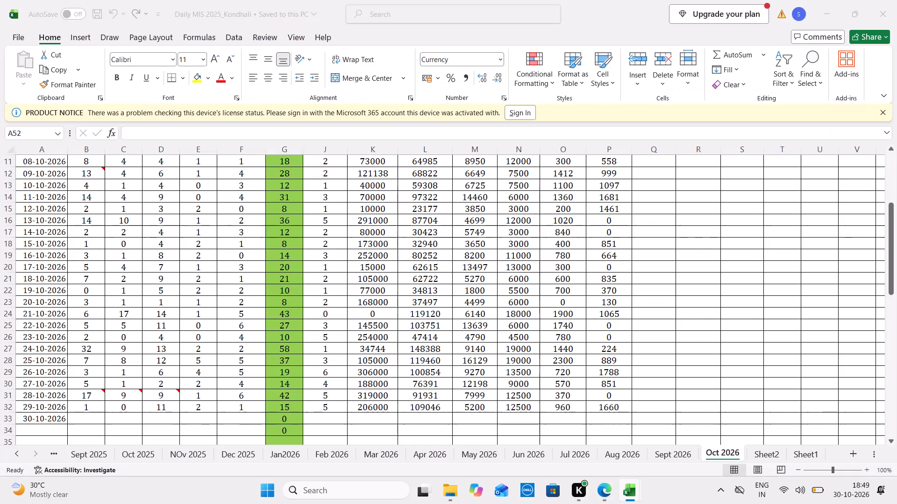
{"action": "left_click", "coordinate": [91, 419]}
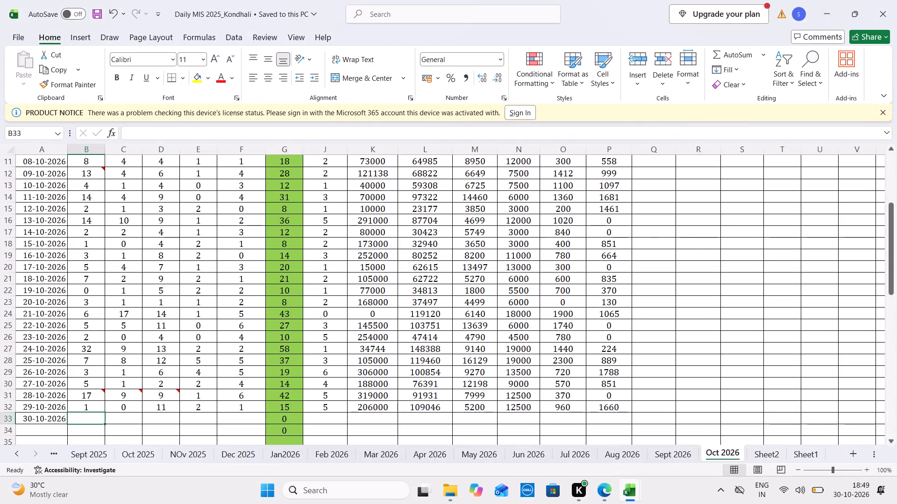
{"action": "key", "text": "4"}
{"action": "key", "text": "Tab"}
{"action": "key", "text": "ctrl+Tab"}
{"action": "key", "text": "ctrl+Tab"}
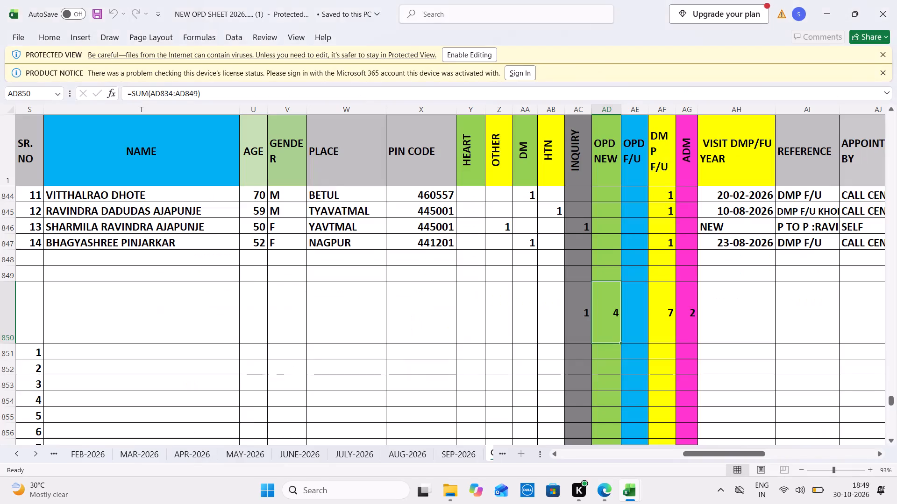
{"action": "key", "text": "ctrl+Tab"}
{"action": "key", "text": "0"}
{"action": "key", "text": "Tab"}
{"action": "key", "text": "1"}
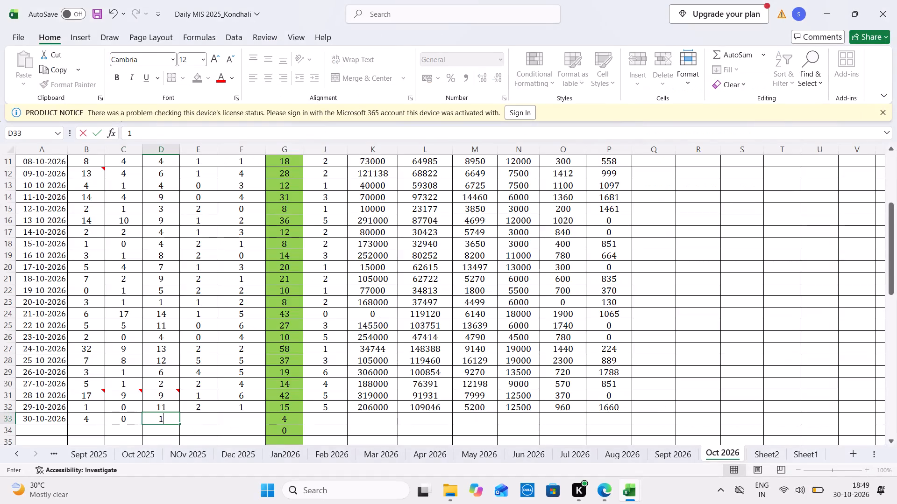
{"action": "key", "text": "BackSpace"}
{"action": "key", "text": "7"}
{"action": "key", "text": "Tab"}
{"action": "key", "text": "1"}
{"action": "key", "text": "Tab"}
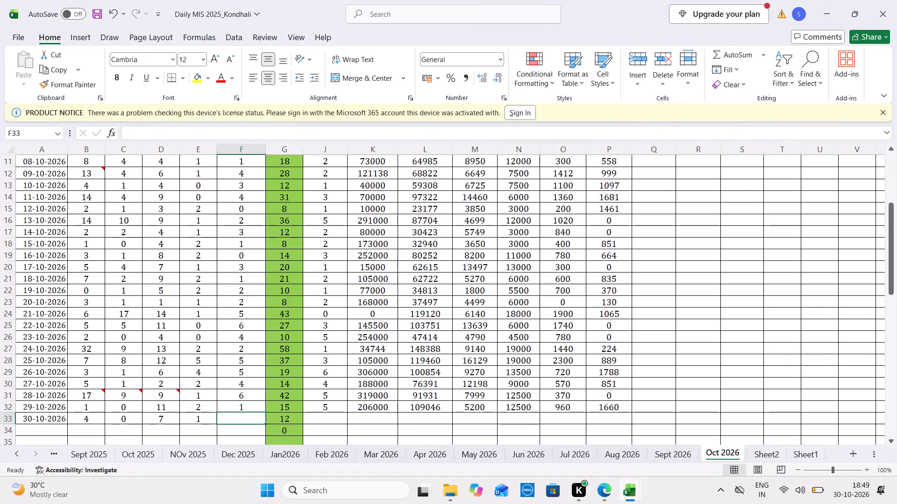
{"action": "key", "text": "2"}
{"action": "key", "text": "Tab"}
Check the last day's entries and totals in the NEW OPD SHEET 2026 workbook, and close the workbook.
{"action": "key", "text": "ctrl+Tab"}
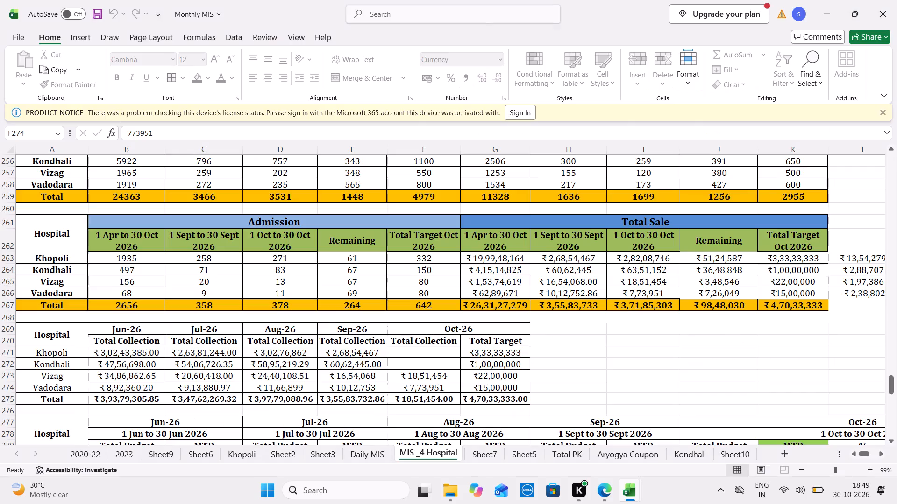
{"action": "key", "text": "ctrl+Tab"}
{"action": "key", "text": "Left"}
{"action": "key", "text": "Left"}
{"action": "key", "text": "Left"}
{"action": "key", "text": "Left"}
{"action": "key", "text": "Left"}
{"action": "key", "text": "Left"}
{"action": "key", "text": "Left"}
{"action": "key", "text": "Left"}
{"action": "key", "text": "Left"}
{"action": "key", "text": "Left"}
{"action": "key", "text": "Left"}
{"action": "key", "text": "Left"}
{"action": "key", "text": "Left"}
{"action": "key", "text": "Left"}
{"action": "key", "text": "Left"}
{"action": "key", "text": "Left"}
{"action": "key", "text": "Left"}
{"action": "key", "text": "Left"}
{"action": "key", "text": "Left"}
{"action": "key", "text": "Left"}
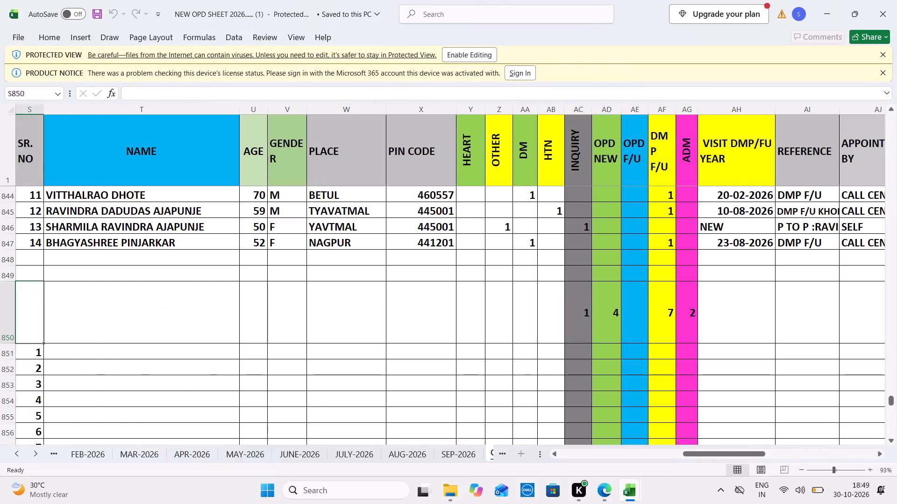
{"action": "left_click", "coordinate": [896, 0]}
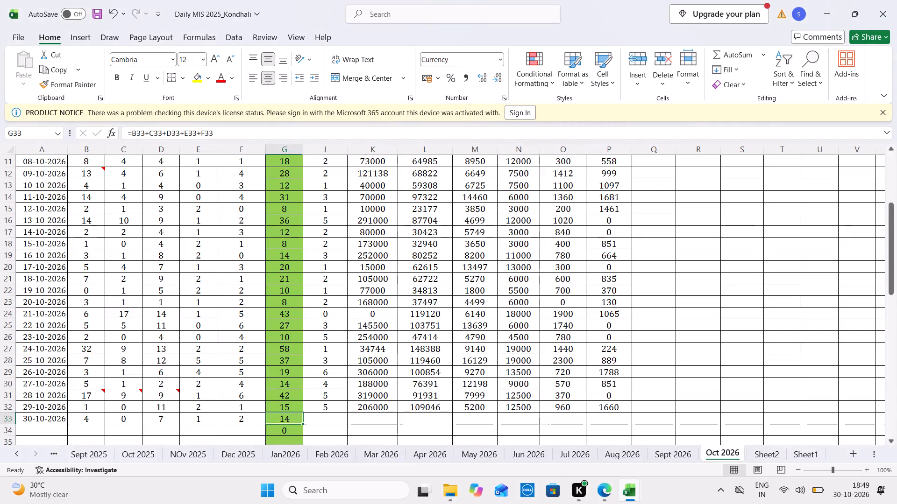
Check the October Total row and Total Collection figures in the Kondhali Daily MIS.
{"action": "key", "text": "Down"}
{"action": "key", "text": "Down"}
{"action": "key", "text": "Down"}
{"action": "key", "text": "Down"}
{"action": "key", "text": "Down"}
{"action": "key", "text": "Down"}
{"action": "key", "text": "Down"}
{"action": "key", "text": "Down"}
{"action": "key", "text": "Down"}
{"action": "key", "text": "Down"}
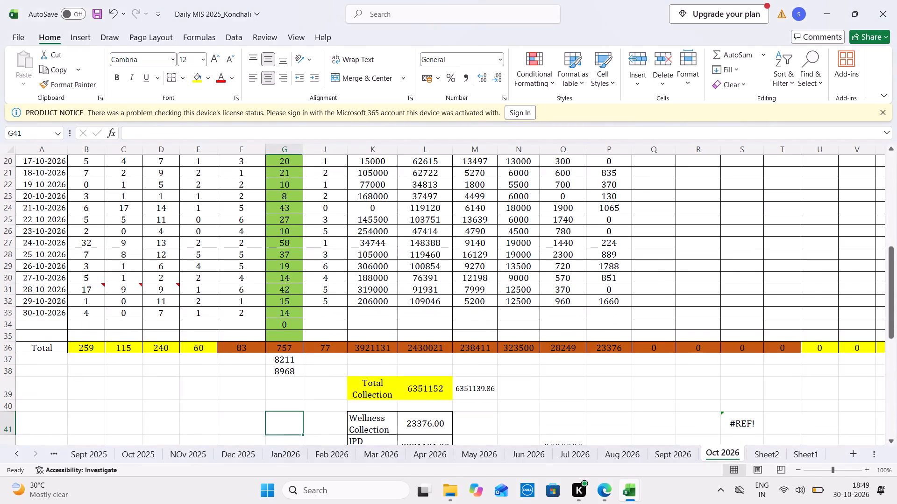
Switch to File Explorer, refresh Downloads, and open the Kondhali Hospital Cash sheet OCT-26 workbook.
{"action": "key", "text": "ctrl+Tab"}
{"action": "left_click", "coordinate": [447, 492]}
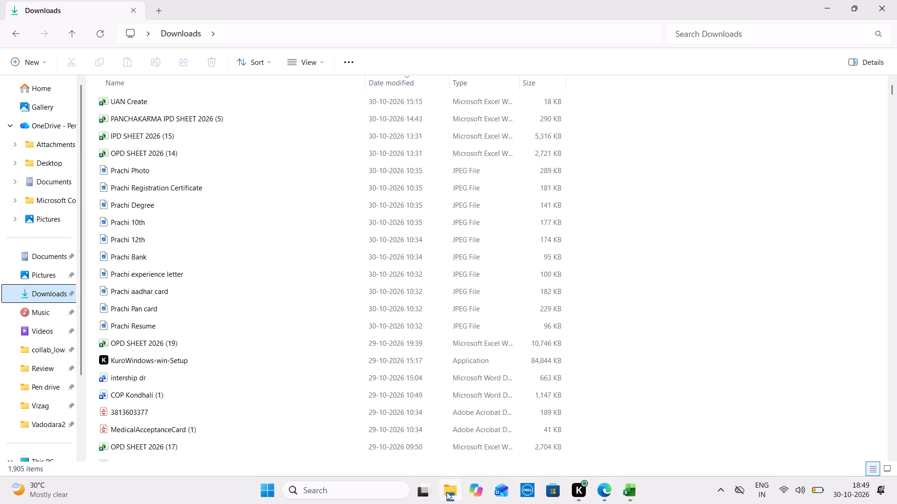
{"action": "left_click", "coordinate": [43, 289]}
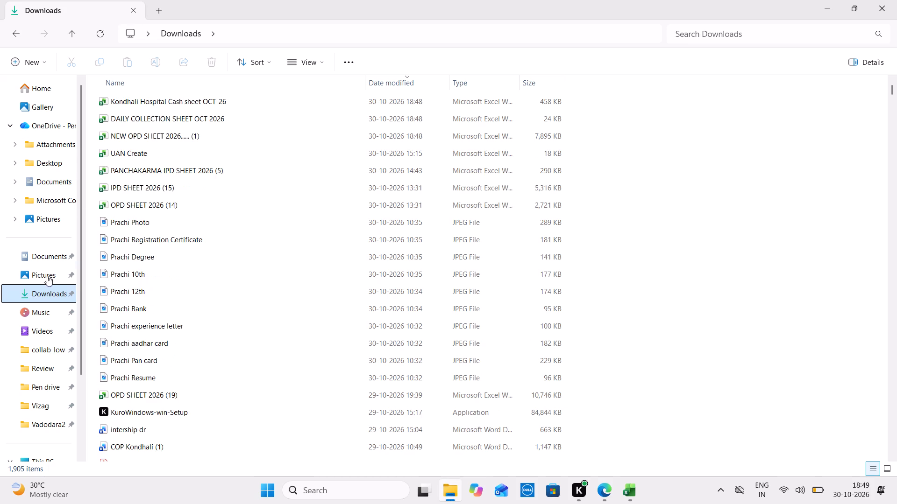
{"action": "double_click", "coordinate": [181, 103]}
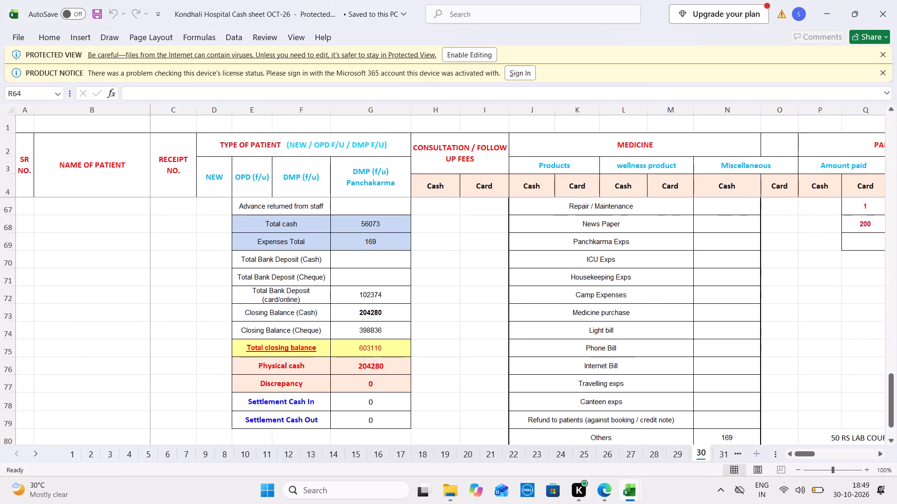
Examine the Tests Done totals on sheet 30 of the Kondhali cash sheet, and close the workbook.
{"action": "left_click", "coordinate": [362, 309]}
{"action": "key", "text": "Right"}
{"action": "key", "text": "Right"}
{"action": "key", "text": "Right"}
{"action": "key", "text": "Right"}
{"action": "key", "text": "Right"}
{"action": "key", "text": "Right"}
{"action": "key", "text": "Right"}
{"action": "key", "text": "Right"}
{"action": "key", "text": "Right"}
{"action": "key", "text": "Right"}
{"action": "key", "text": "Right"}
{"action": "key", "text": "Right"}
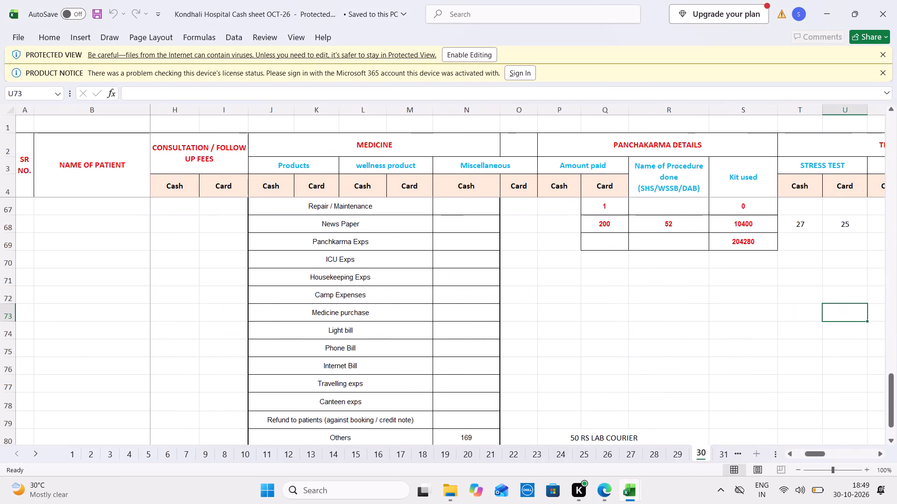
{"action": "key", "text": "Right"}
{"action": "key", "text": "Right"}
{"action": "key", "text": "Right"}
{"action": "key", "text": "Right"}
{"action": "key", "text": "Up"}
{"action": "key", "text": "Up"}
{"action": "key", "text": "Up"}
{"action": "key", "text": "Up"}
{"action": "key", "text": "Up"}
{"action": "key", "text": "Up"}
{"action": "key", "text": "Up"}
{"action": "key", "text": "Up"}
{"action": "key", "text": "Up"}
{"action": "key", "text": "Up"}
{"action": "key", "text": "Up"}
{"action": "key", "text": "Up"}
{"action": "key", "text": "Up"}
{"action": "key", "text": "Up"}
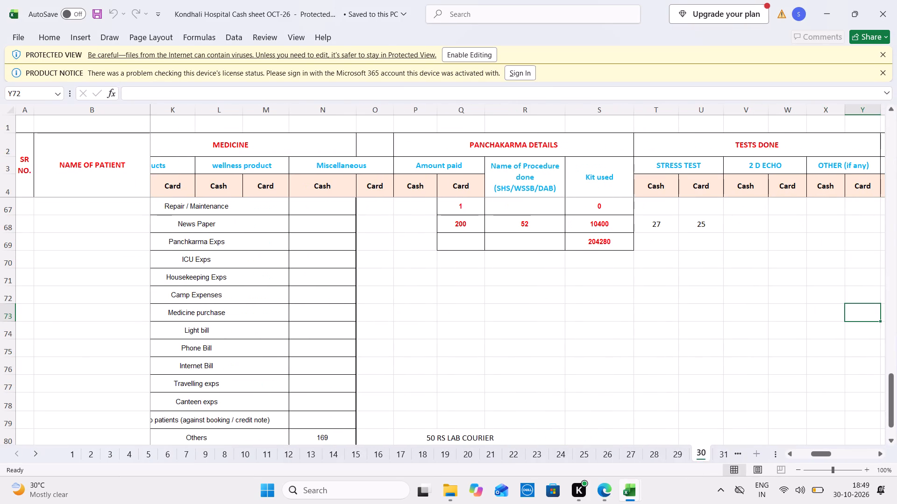
{"action": "key", "text": "Up"}
{"action": "key", "text": "Up"}
{"action": "key", "text": "Up"}
{"action": "key", "text": "Up"}
{"action": "key", "text": "Up"}
{"action": "key", "text": "Up"}
{"action": "key", "text": "Up"}
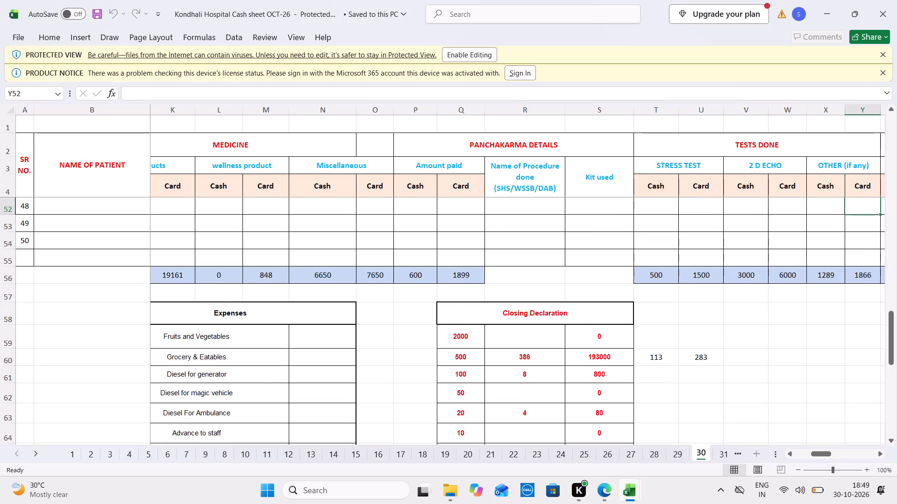
{"action": "left_click", "coordinate": [888, 0]}
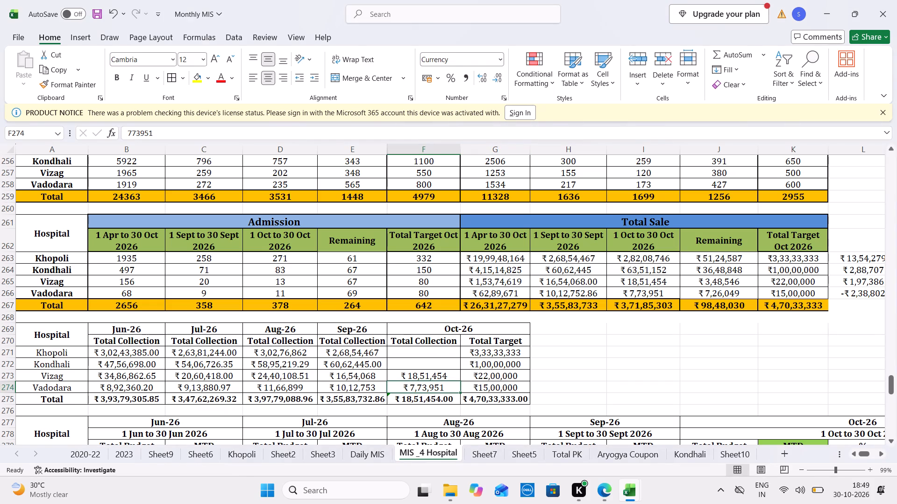
Enter 9000 in column N of the 30-10-2026 row in the Kondhali Daily MIS.
{"action": "key", "text": "ctrl+Tab"}
{"action": "left_click", "coordinate": [517, 305]}
{"action": "key", "text": "Down"}
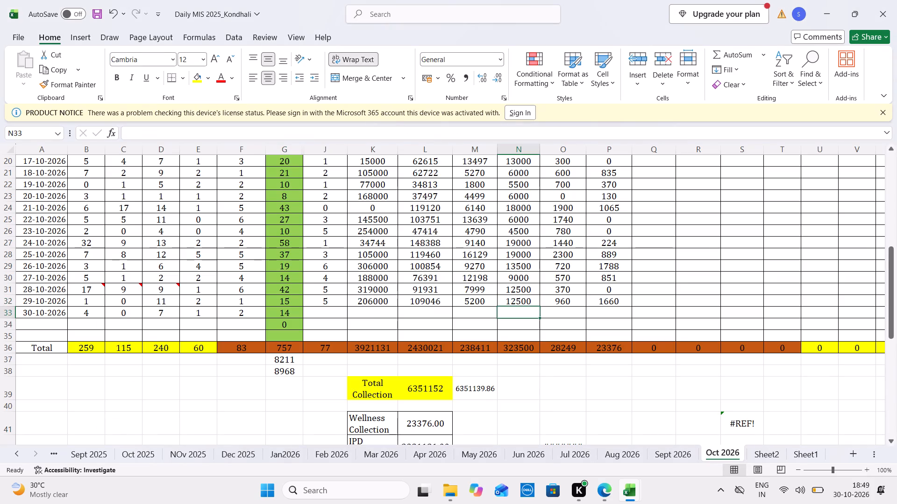
{"action": "type", "text": "9000"}
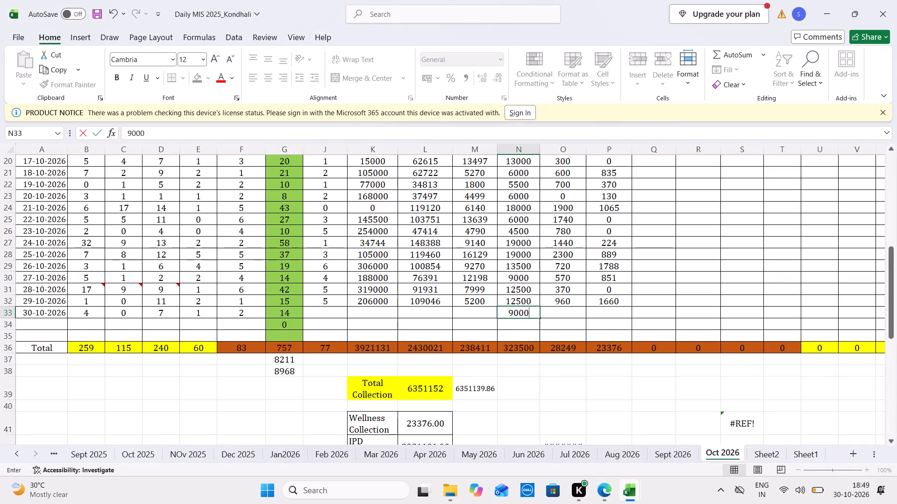
In File Explorer, delete Kondhali Hospital Cash sheet OCT-26 and NEW OPD SHEET 2026 (1) from Downloads.
{"action": "left_click", "coordinate": [452, 500]}
{"action": "left_click", "coordinate": [132, 131], "text": "ctrl"}
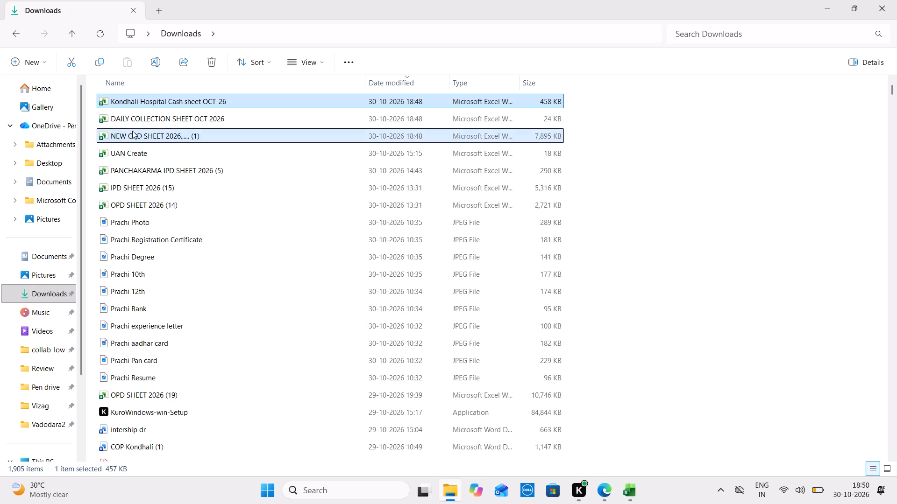
{"action": "left_click", "coordinate": [209, 59]}
Open DAILY COLLECTION SHEET OCT 2026 from Downloads and examine the collection and occupancy figures for the late-October dates.
{"action": "double_click", "coordinate": [151, 100]}
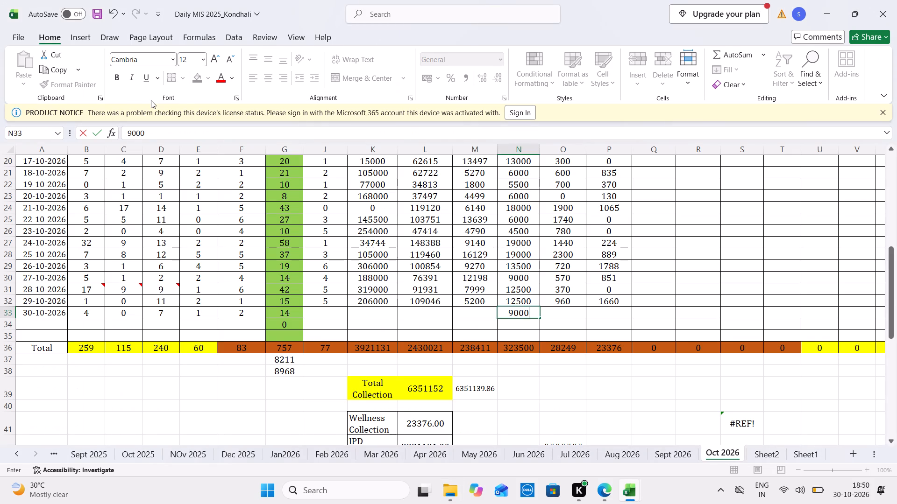
{"action": "left_click", "coordinate": [374, 280]}
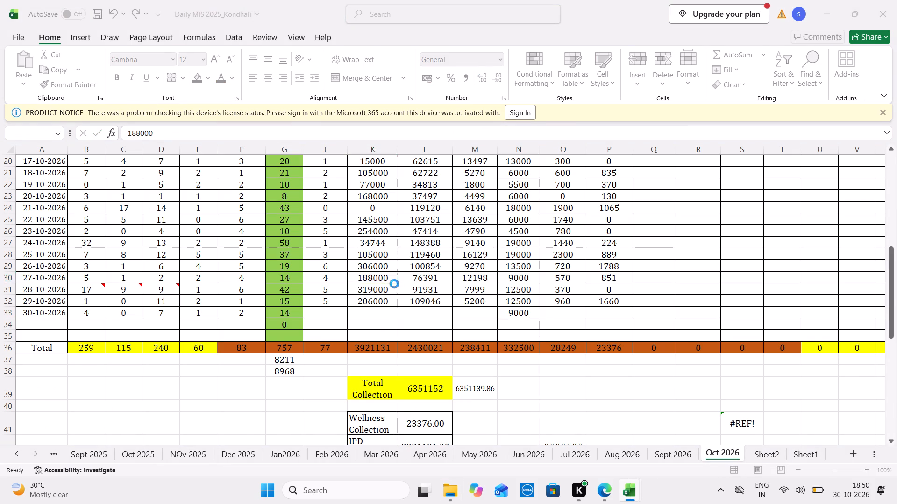
{"action": "key", "text": "Up"}
{"action": "key", "text": "Up"}
{"action": "key", "text": "Up"}
{"action": "key", "text": "Up"}
{"action": "key", "text": "Up"}
{"action": "key", "text": "Up"}
{"action": "key", "text": "Up"}
{"action": "key", "text": "Up"}
{"action": "key", "text": "Up"}
{"action": "key", "text": "Up"}
{"action": "key", "text": "Up"}
{"action": "key", "text": "Up"}
{"action": "key", "text": "Up"}
{"action": "key", "text": "Up"}
{"action": "key", "text": "Up"}
{"action": "key", "text": "Up"}
{"action": "key", "text": "Up"}
{"action": "key", "text": "Up"}
{"action": "key", "text": "Up"}
{"action": "key", "text": "Up"}
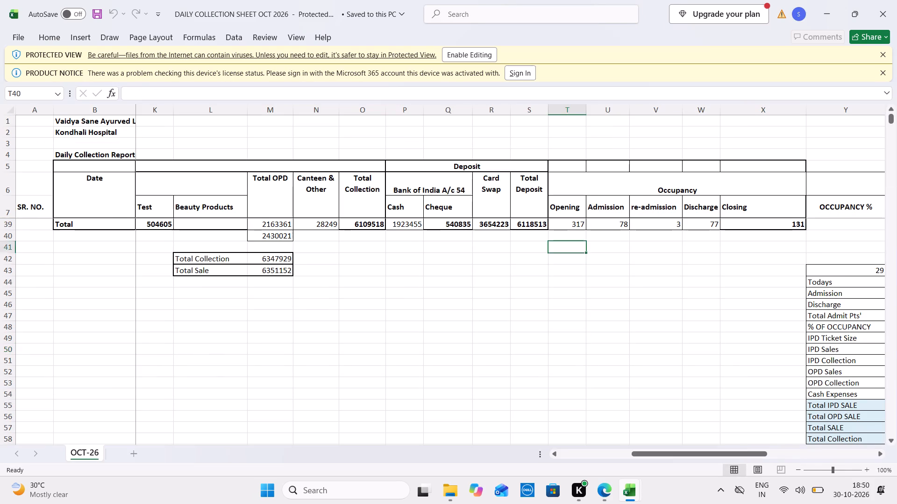
{"action": "key", "text": "Left"}
{"action": "key", "text": "Left"}
{"action": "key", "text": "Left"}
{"action": "key", "text": "Left"}
{"action": "key", "text": "Left"}
{"action": "key", "text": "Left"}
{"action": "key", "text": "Left"}
{"action": "key", "text": "Left"}
{"action": "key", "text": "Left"}
{"action": "key", "text": "Left"}
{"action": "key", "text": "Left"}
{"action": "key", "text": "Left"}
{"action": "key", "text": "Left"}
{"action": "key", "text": "Left"}
{"action": "key", "text": "Left"}
{"action": "key", "text": "Left"}
{"action": "key", "text": "Left"}
{"action": "key", "text": "Left"}
{"action": "key", "text": "Left"}
{"action": "key", "text": "Left"}
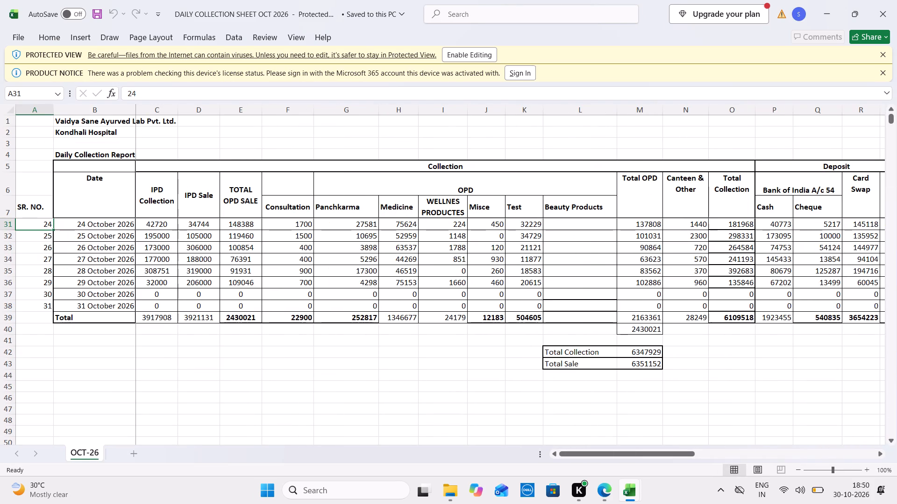
Enter 0 in columns J, K and L of the 30-10-2026 row in the Kondhali Daily MIS, checking against the daily collection sheet.
{"action": "key", "text": "ctrl+Tab"}
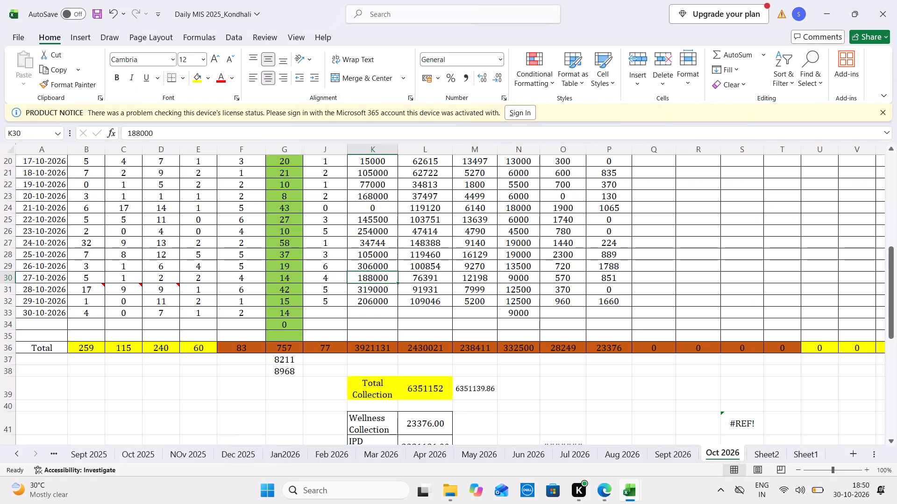
{"action": "left_click", "coordinate": [365, 315]}
{"action": "key", "text": "Left"}
{"action": "key", "text": "0"}
{"action": "key", "text": "Tab"}
{"action": "key", "text": "0"}
{"action": "key", "text": "Tab"}
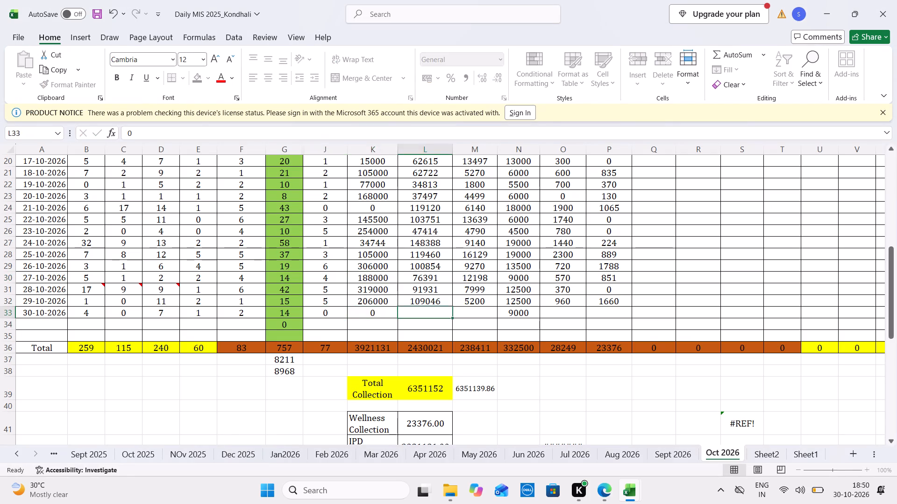
{"action": "key", "text": "ctrl+Tab"}
{"action": "key", "text": "ctrl+Tab"}
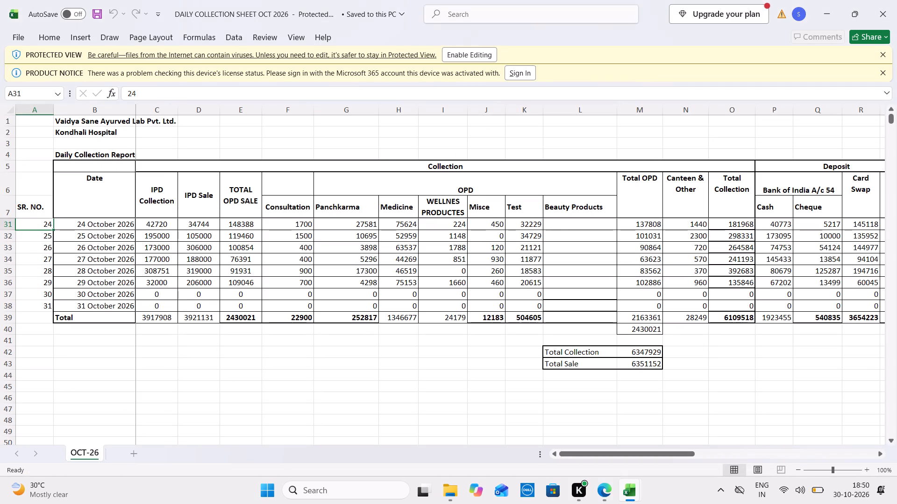
{"action": "key", "text": "ctrl+Tab"}
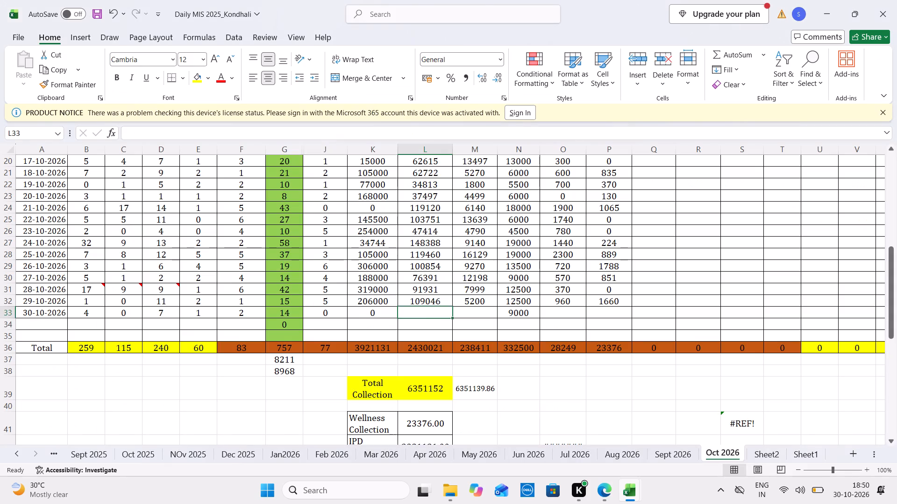
{"action": "key", "text": "0"}
{"action": "key", "text": "Tab"}
Examine the remaining 30 October 2026 figures in DAILY COLLECTION SHEET OCT 2026 for the Kondhali Daily MIS.
{"action": "key", "text": "ctrl+Tab"}
{"action": "key", "text": "ctrl+Tab"}
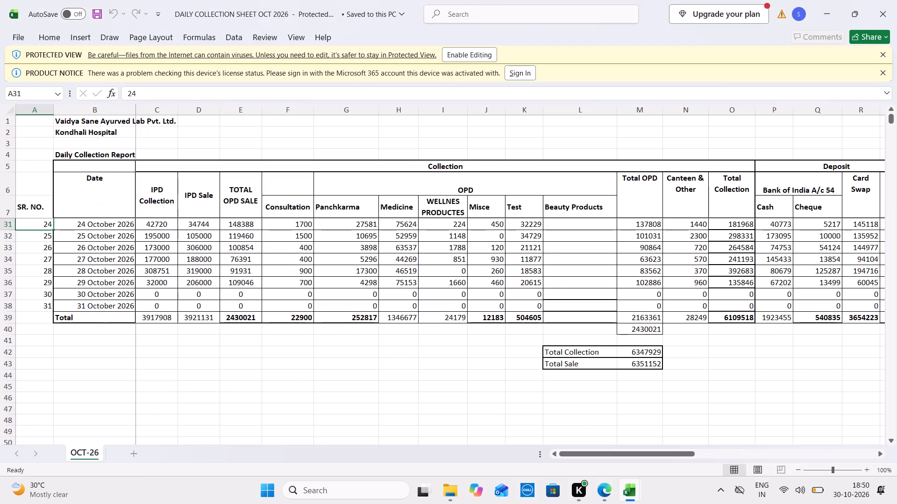
{"action": "key", "text": "Left"}
{"action": "key", "text": "Left"}
{"action": "key", "text": "Left"}
{"action": "key", "text": "Left"}
Capture a selection screenshot with Adobe Express Photos covering the 24 October to Total rows and the Total Collection and Total Sale box.
{"action": "key", "text": "Print"}
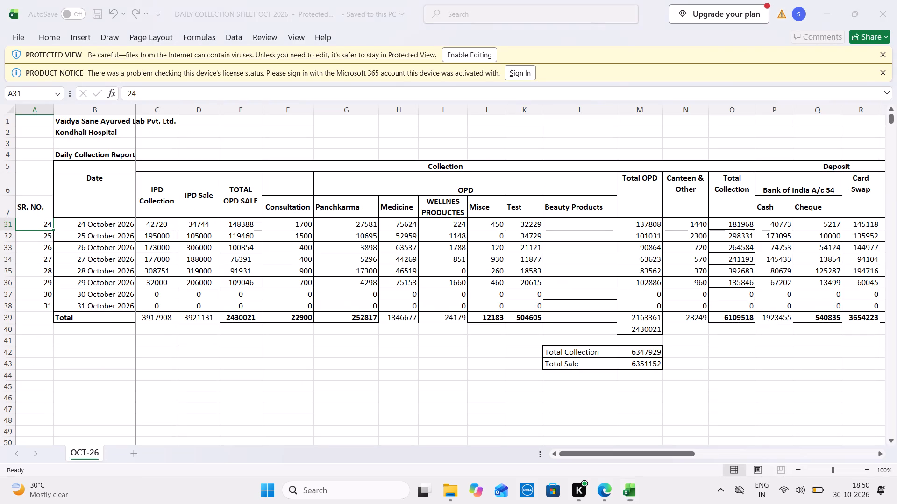
{"action": "left_click", "coordinate": [419, 44]}
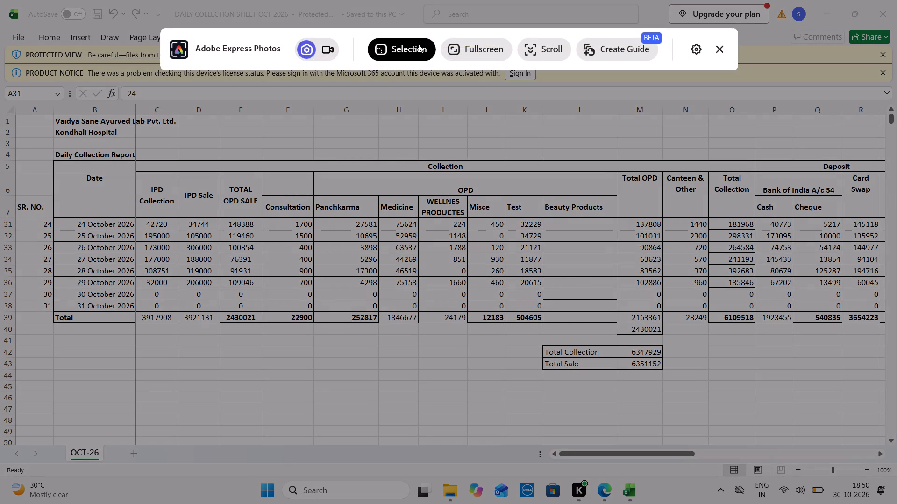
{"action": "left_click_drag", "start_coordinate": [29, 212], "coordinate": [700, 374]}
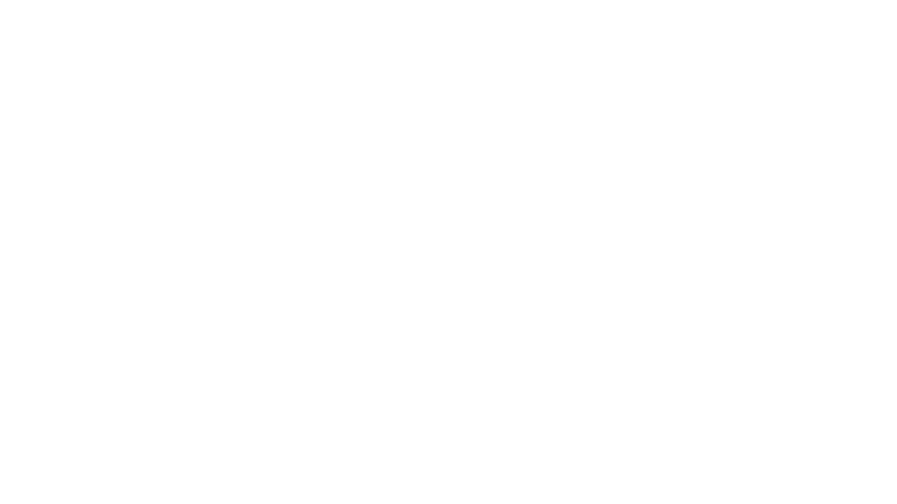
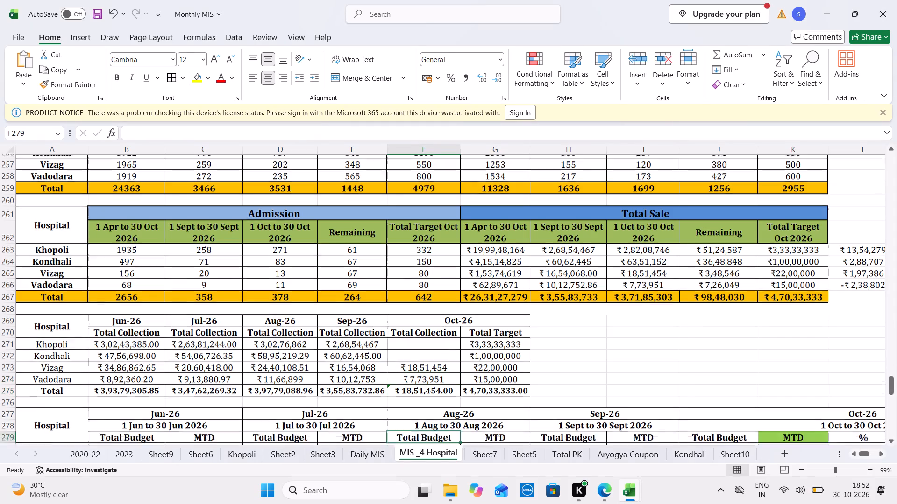
In the Oct-26 admission and OPD table, enter 83 as Kondhali's MTD total admission and 259 as MTD total new OPD, and save Monthly MIS.
{"action": "left_click", "coordinate": [740, 350]}
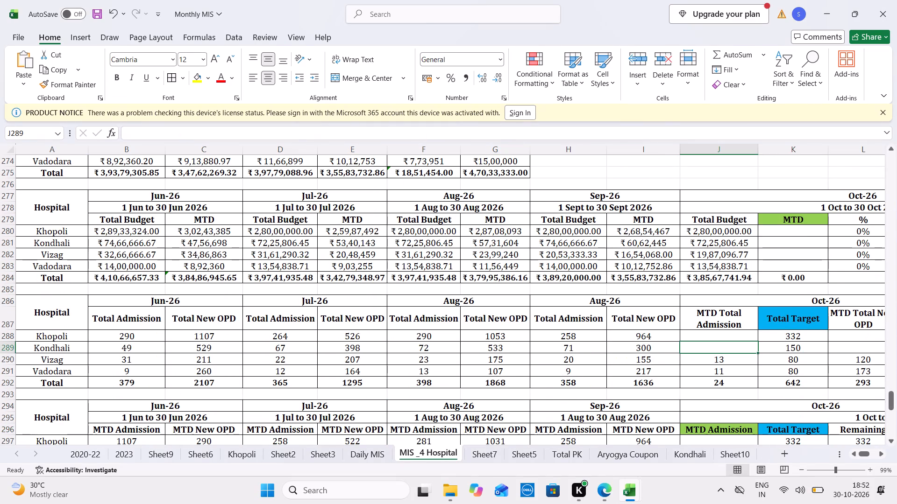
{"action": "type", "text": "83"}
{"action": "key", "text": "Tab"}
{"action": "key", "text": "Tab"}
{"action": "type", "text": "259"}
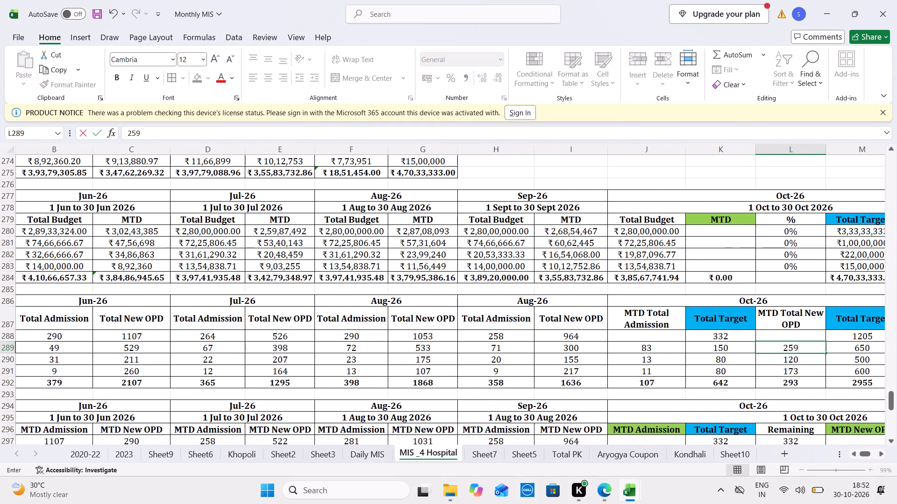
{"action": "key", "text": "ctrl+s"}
Switch from Monthly MIS to the Daily MIS 2025_Kondhali workbook.
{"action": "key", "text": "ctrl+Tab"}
{"action": "left_click", "coordinate": [896, 0]}
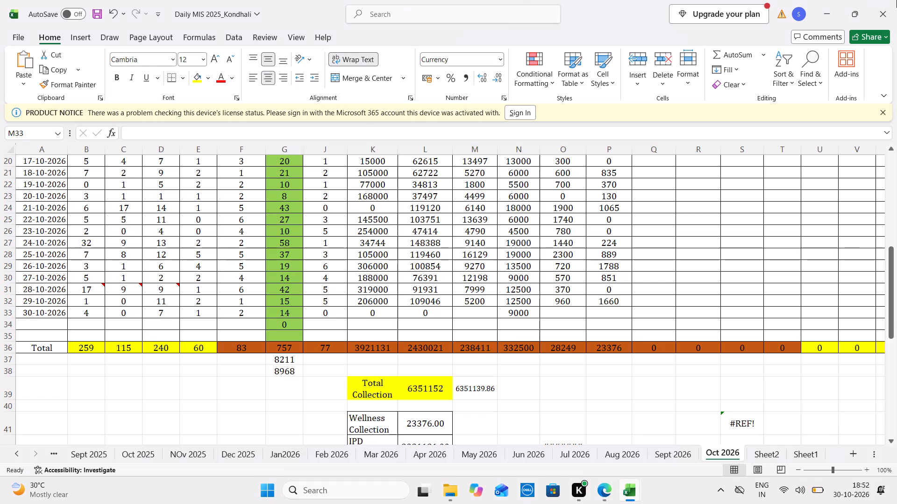
Close the Daily MIS 2025_Kondhali workbook.
{"action": "left_click", "coordinate": [896, 0]}
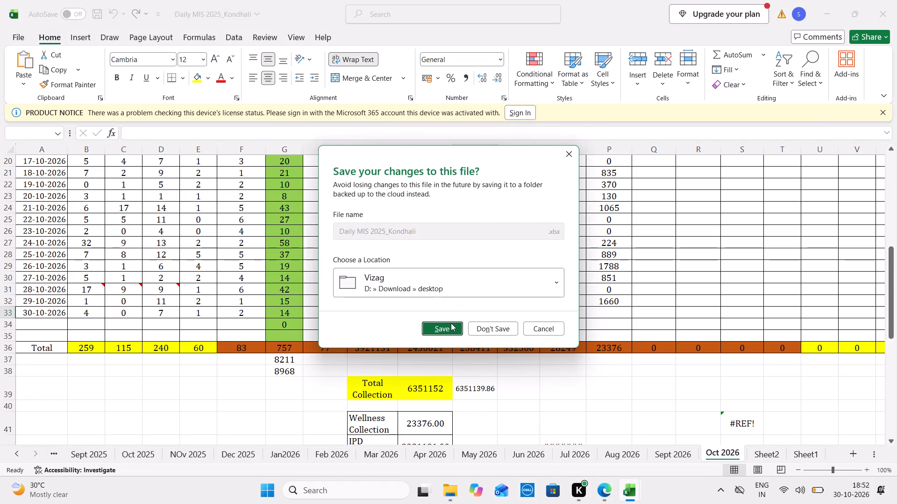
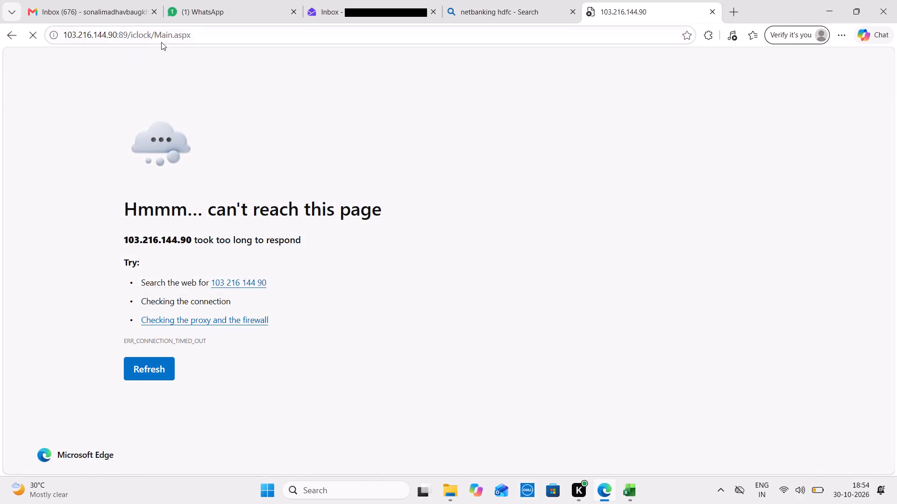
Re-enter the iclock server address beginning with 103.216.144.90:89 in the browser tab to load the site again.
{"action": "left_click", "coordinate": [185, 28]}
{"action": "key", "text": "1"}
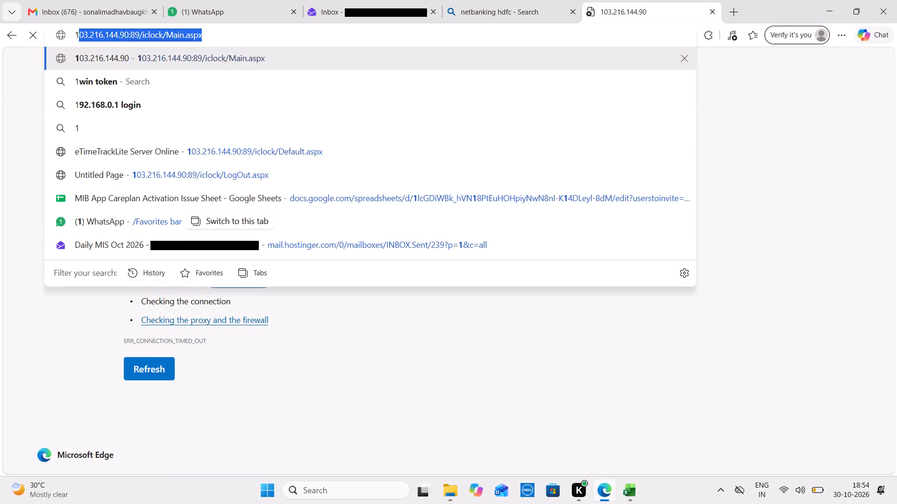
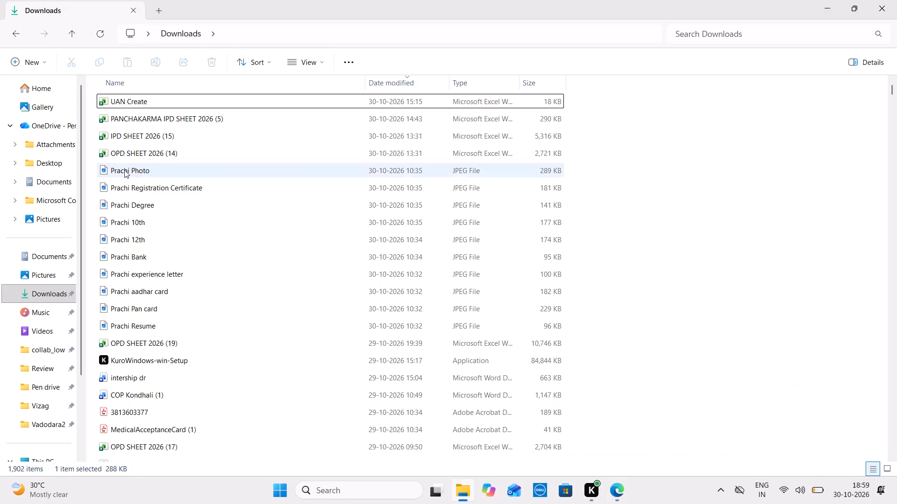
Delete the ten Prachi JPEG files, from Prachi Photo through Prachi Resume, and OPD SHEET 2026 (19) from Downloads.
{"action": "left_click", "coordinate": [182, 193], "text": "ctrl"}
{"action": "left_click", "coordinate": [145, 204], "text": "ctrl"}
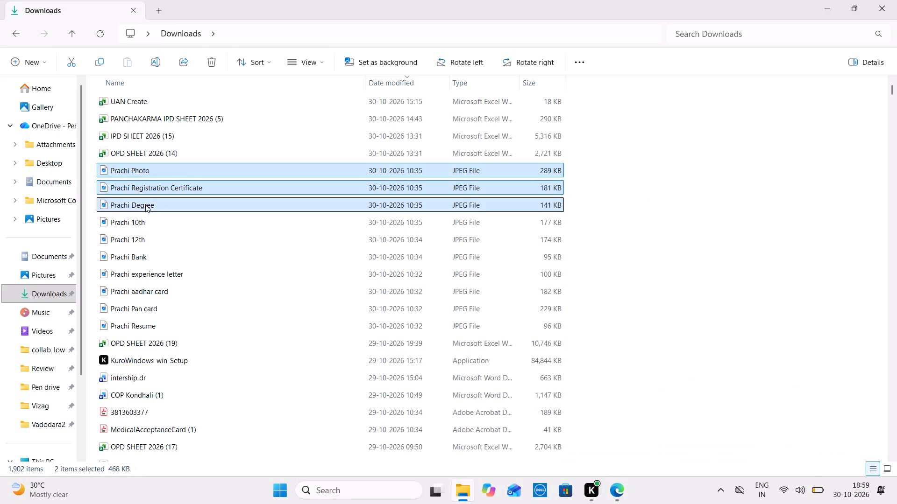
{"action": "left_click", "coordinate": [171, 220], "text": "ctrl"}
{"action": "left_click", "coordinate": [135, 239], "text": "ctrl"}
{"action": "left_click", "coordinate": [168, 260], "text": "ctrl"}
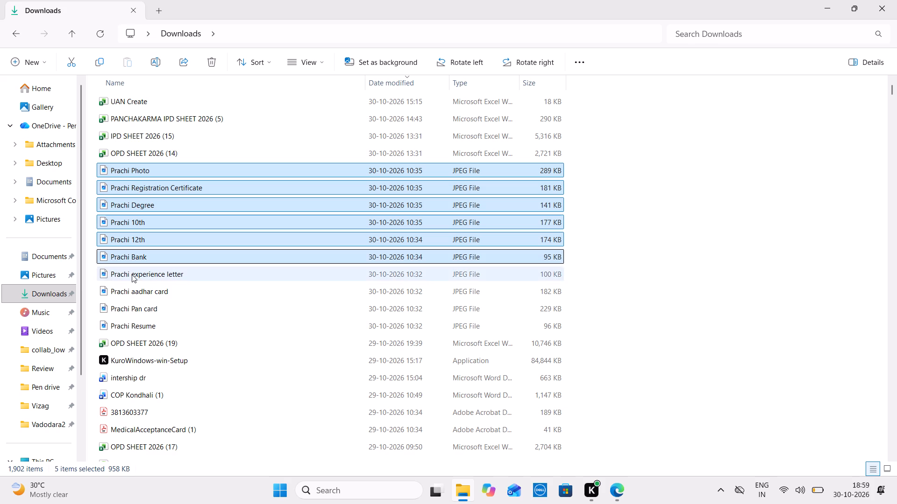
{"action": "left_click", "coordinate": [132, 274], "text": "ctrl"}
{"action": "left_click", "coordinate": [161, 287], "text": "ctrl"}
{"action": "left_click", "coordinate": [132, 306], "text": "ctrl"}
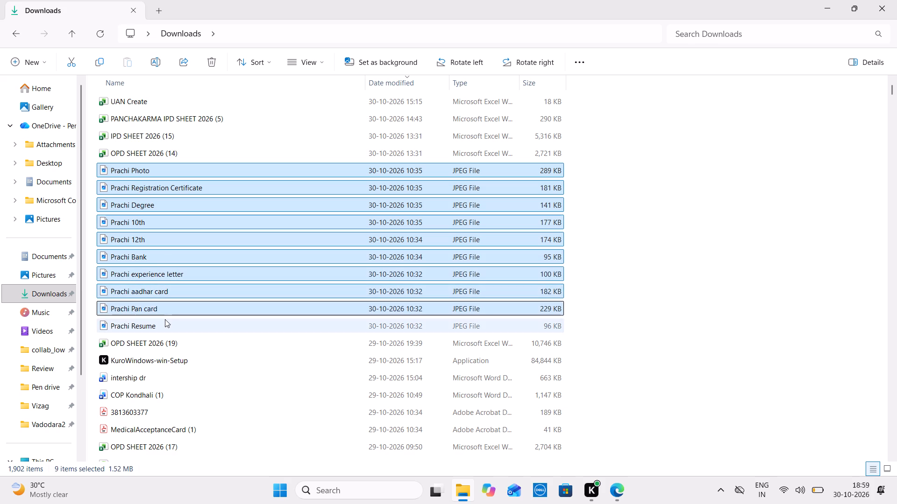
{"action": "left_click", "coordinate": [165, 319], "text": "ctrl"}
{"action": "left_click", "coordinate": [139, 339], "text": "ctrl"}
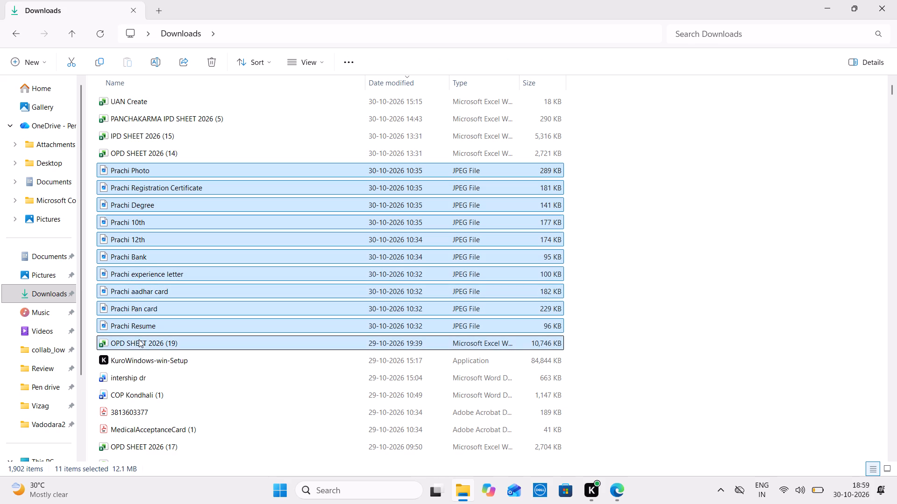
{"action": "left_click", "coordinate": [211, 64]}
Delete the IPD SHEET 2026 (15) and OPD SHEET 2026 (14) workbooks from Downloads.
{"action": "left_click", "coordinate": [159, 132]}
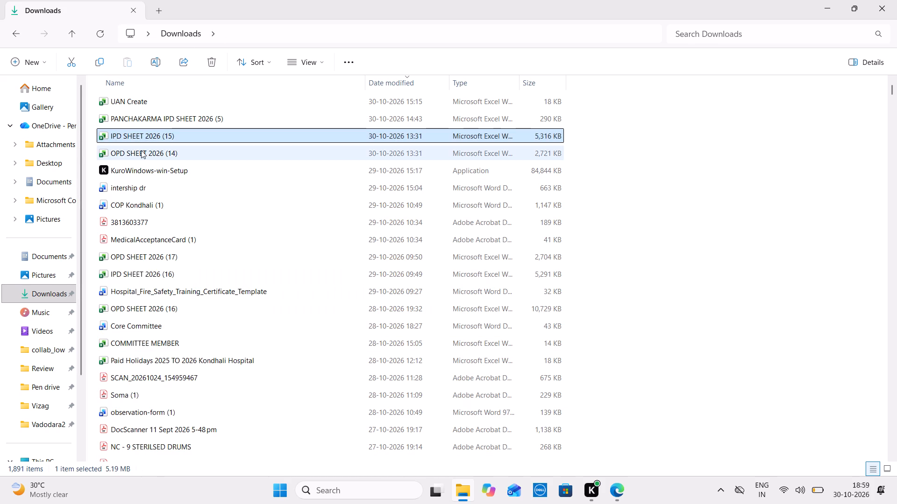
{"action": "left_click", "coordinate": [141, 150], "text": "ctrl"}
{"action": "left_click", "coordinate": [216, 59]}
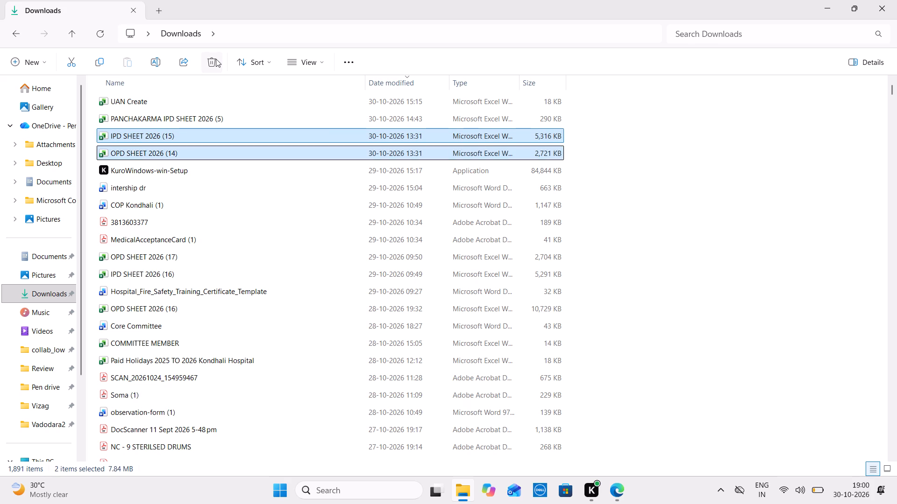